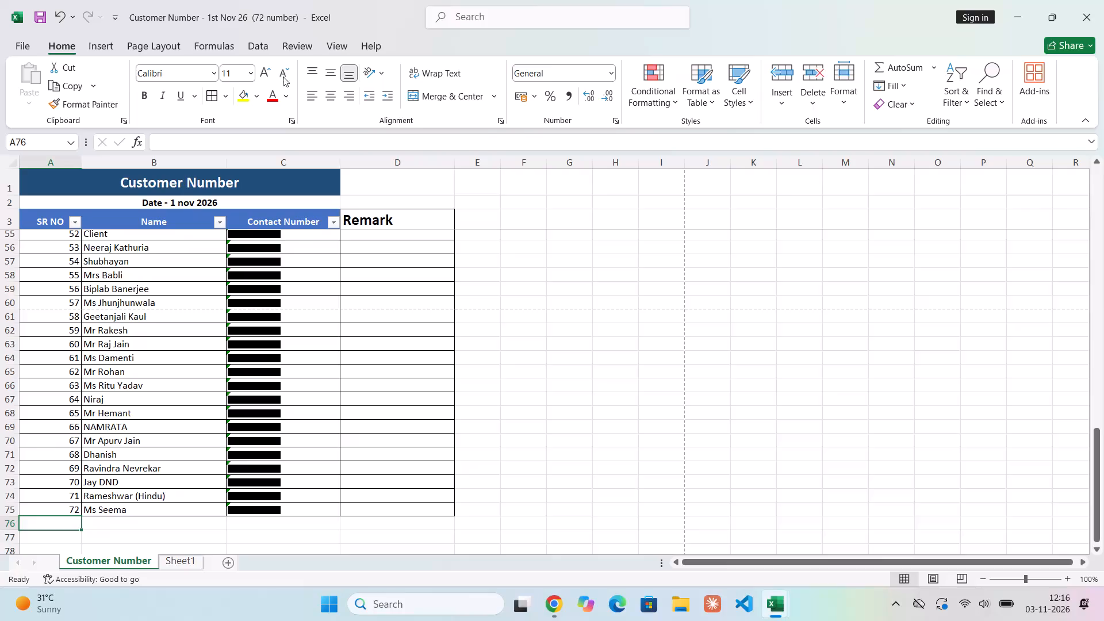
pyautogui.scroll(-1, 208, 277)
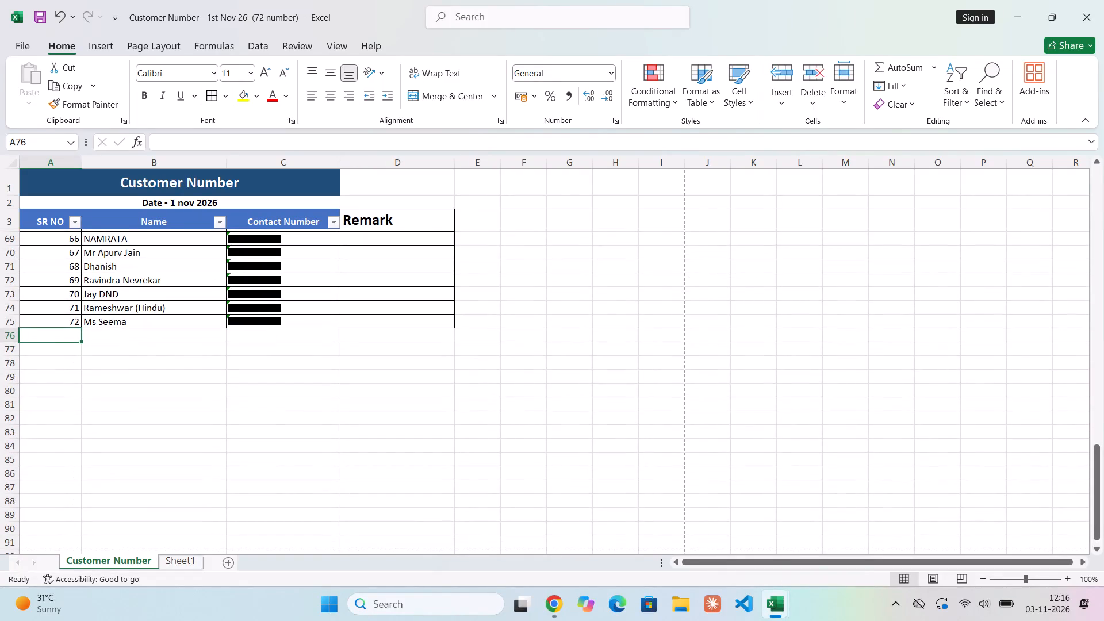
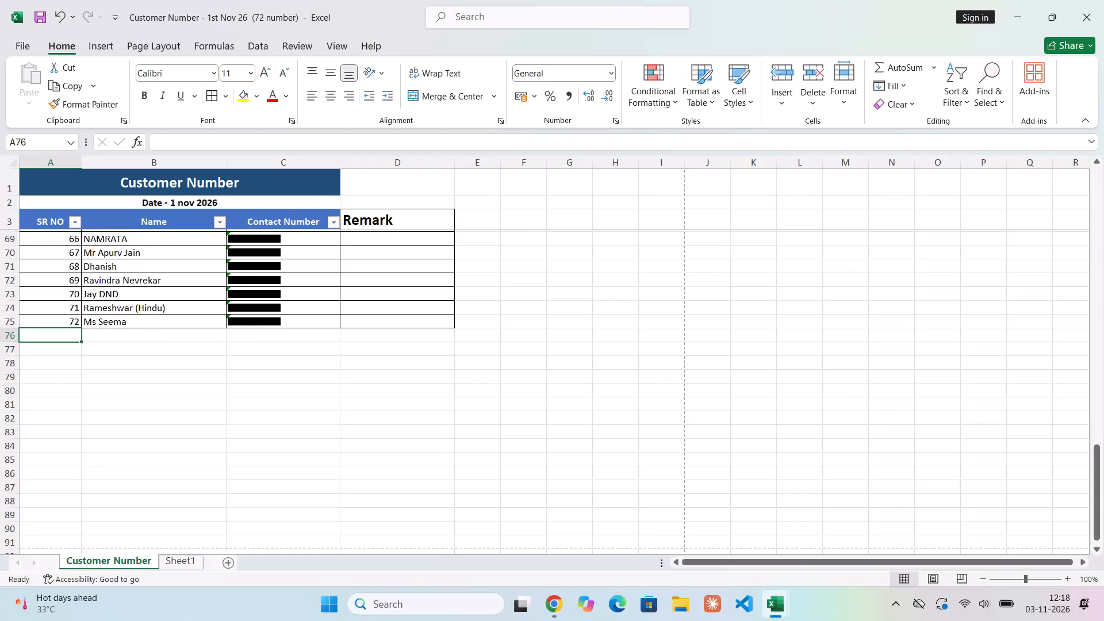
# Switch to File Explorer and open the recent workbook Customer_Number-2nd Nov 2026(23 numbers).
pyautogui.click(1013, 1)
pyautogui.click(666, 611)
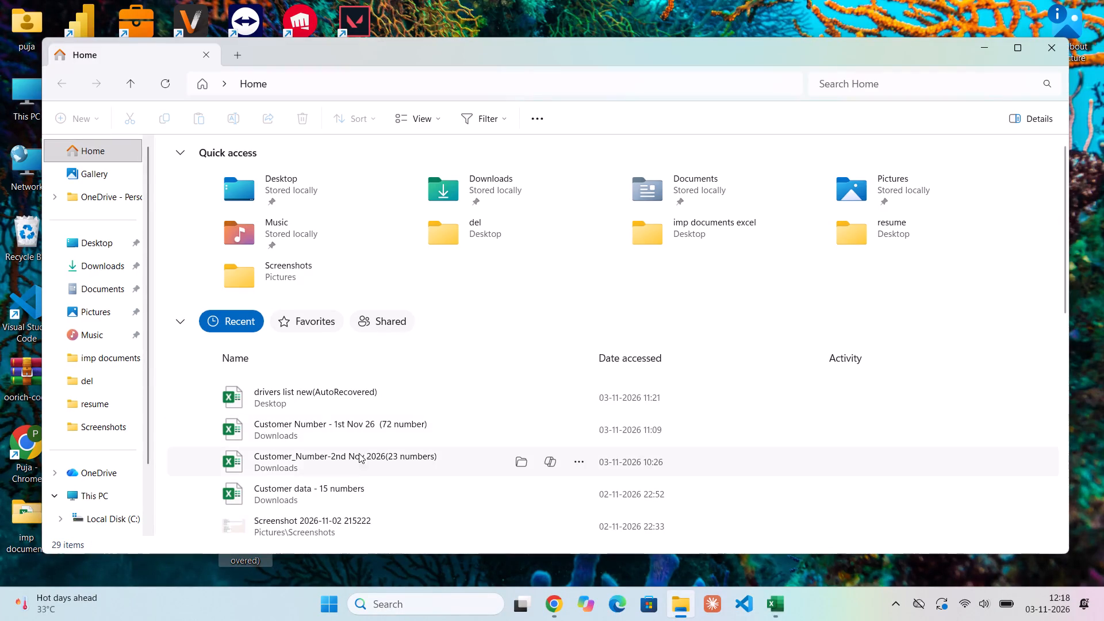
pyautogui.doubleClick(359, 457)
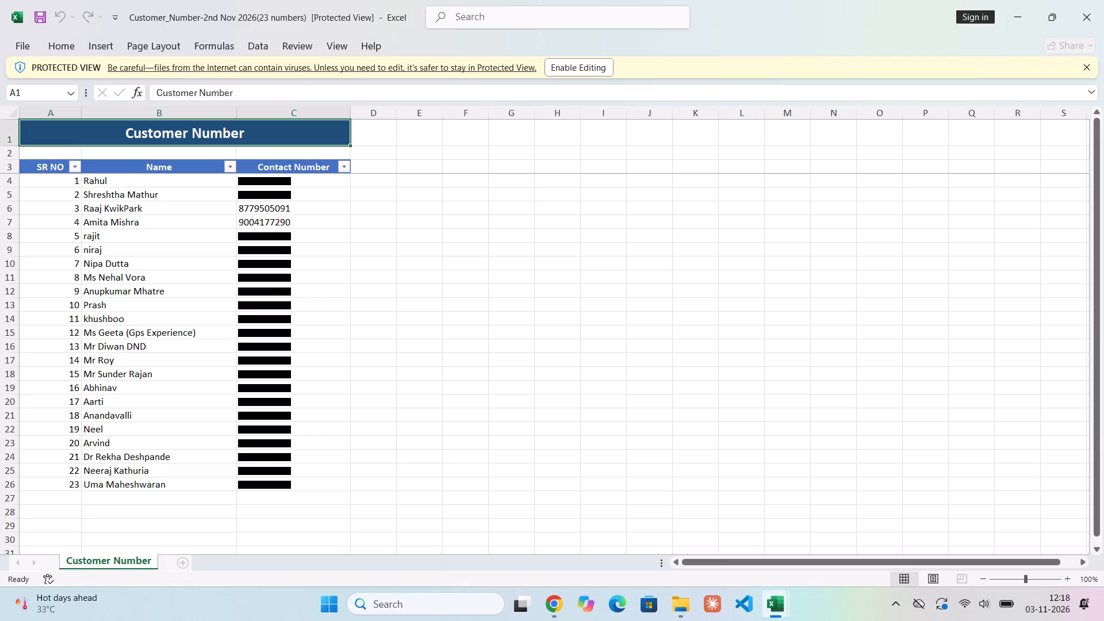
pyautogui.scroll(-1, 164, 296)
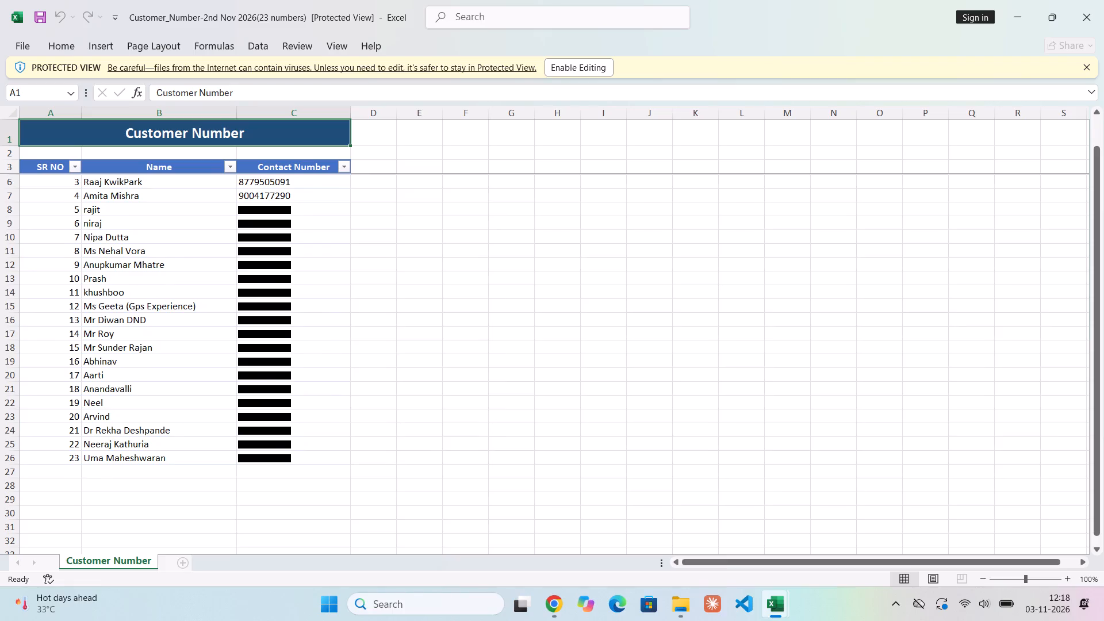
pyautogui.scroll(1, 120, 238)
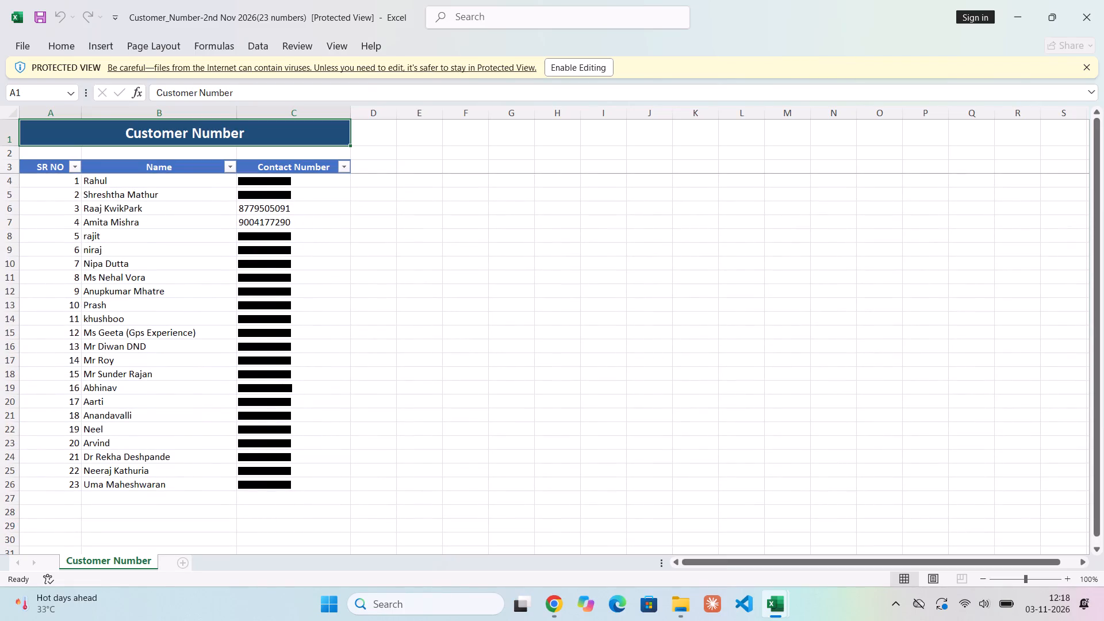
pyautogui.click(1014, 7)
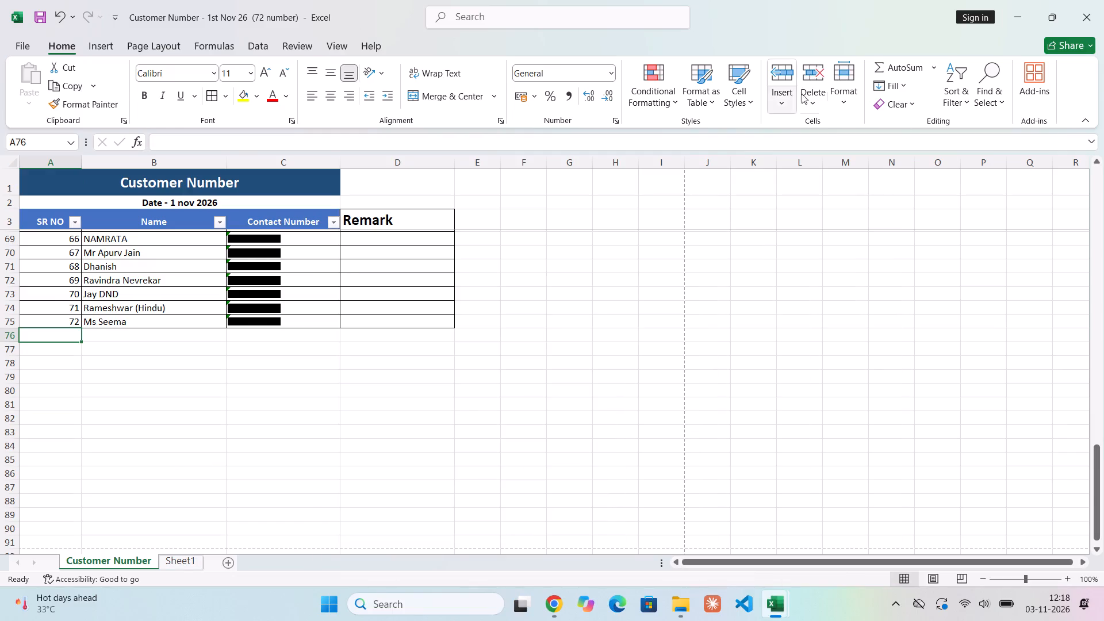
pyautogui.scroll(3, 425, 425)
pyautogui.click(1027, 1)
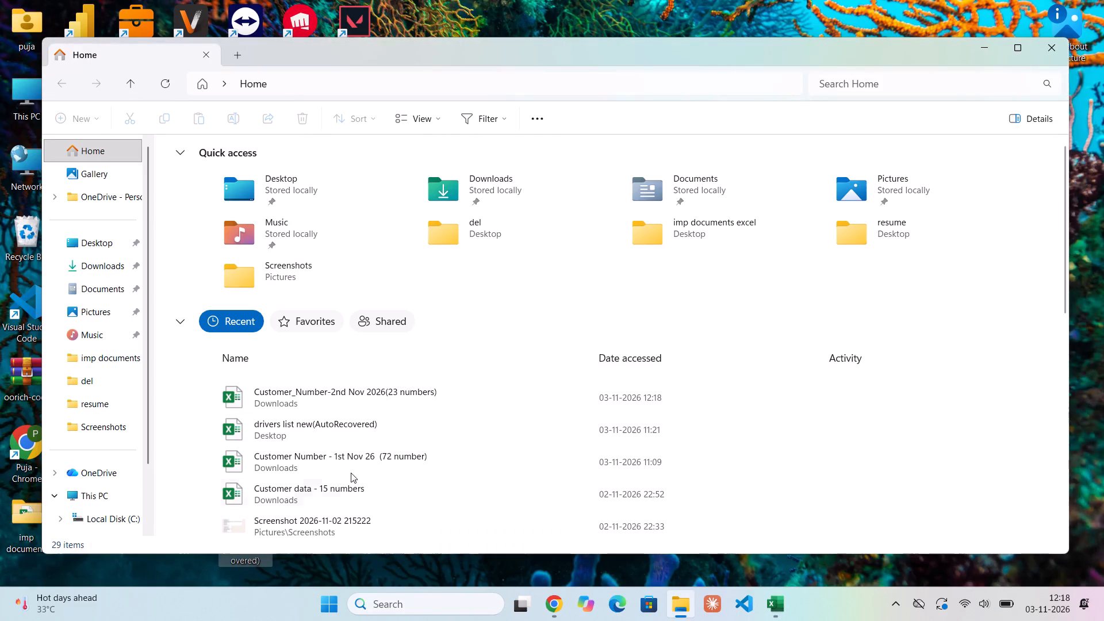
pyautogui.doubleClick(363, 397)
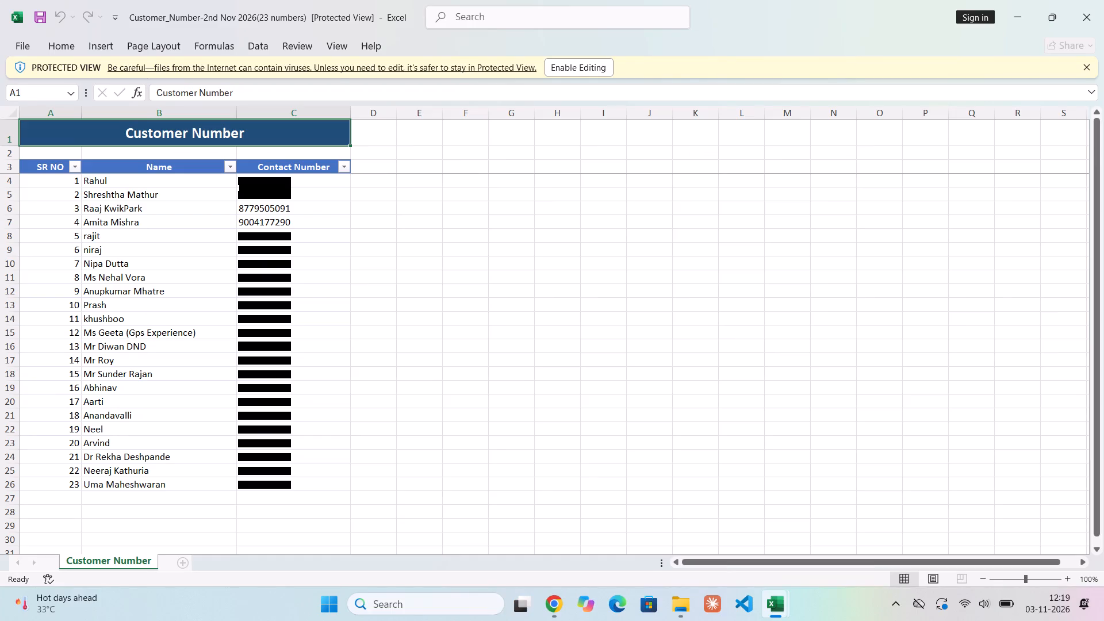
pyautogui.scroll(1, 244, 392)
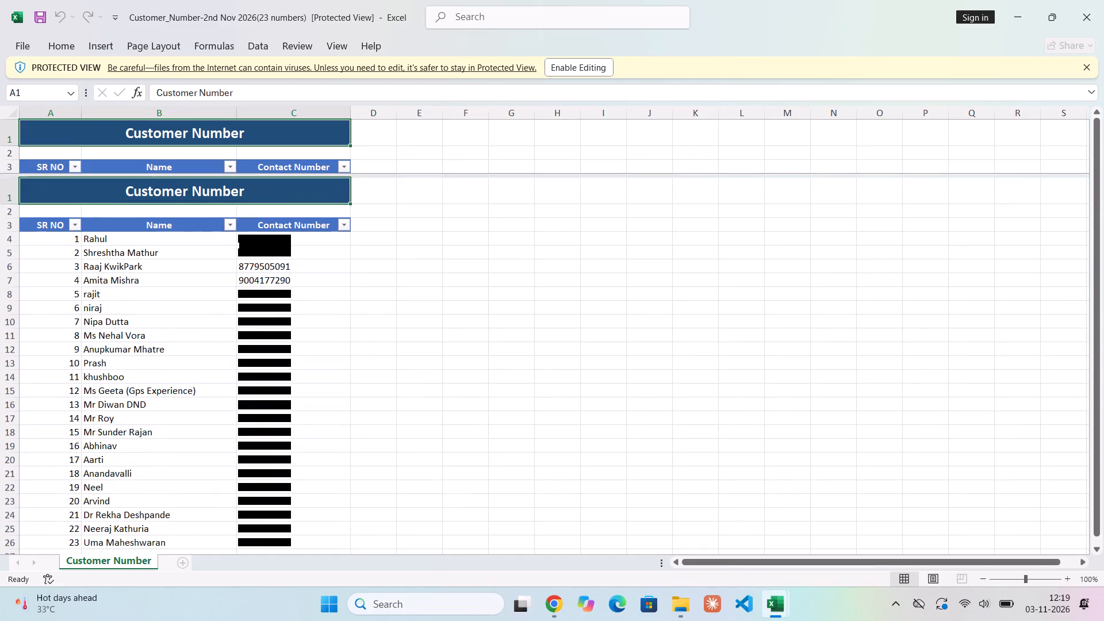
pyautogui.scroll(2, 244, 392)
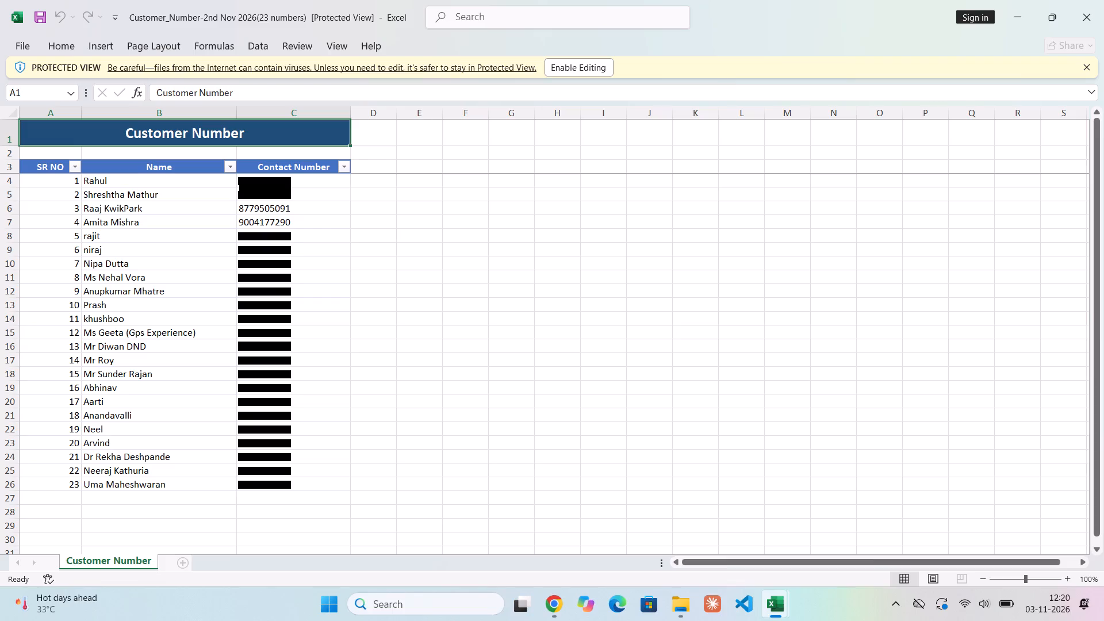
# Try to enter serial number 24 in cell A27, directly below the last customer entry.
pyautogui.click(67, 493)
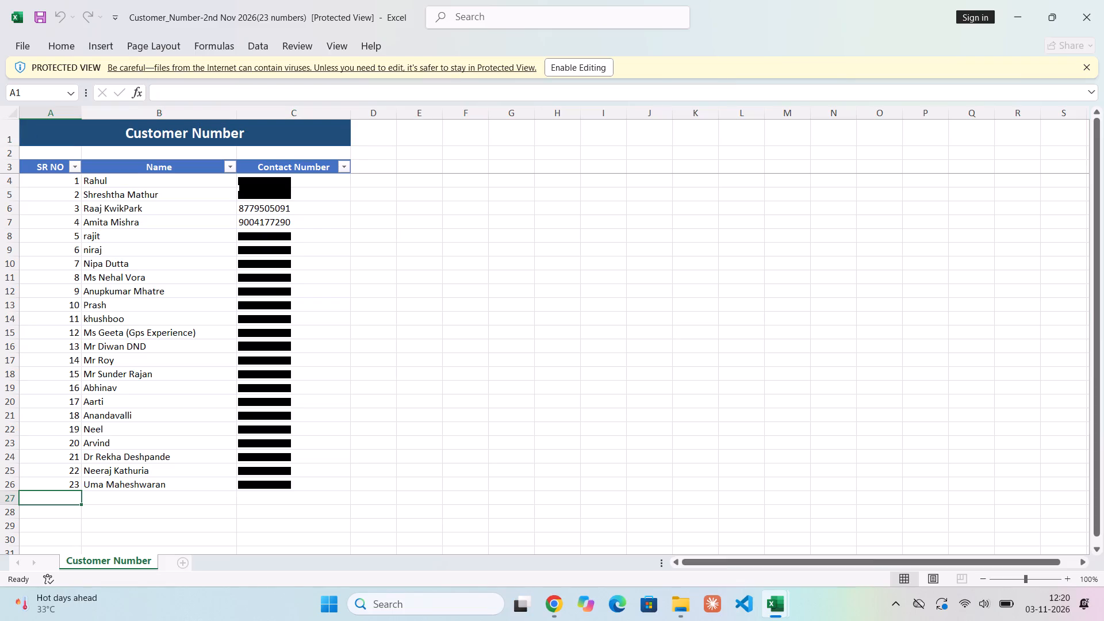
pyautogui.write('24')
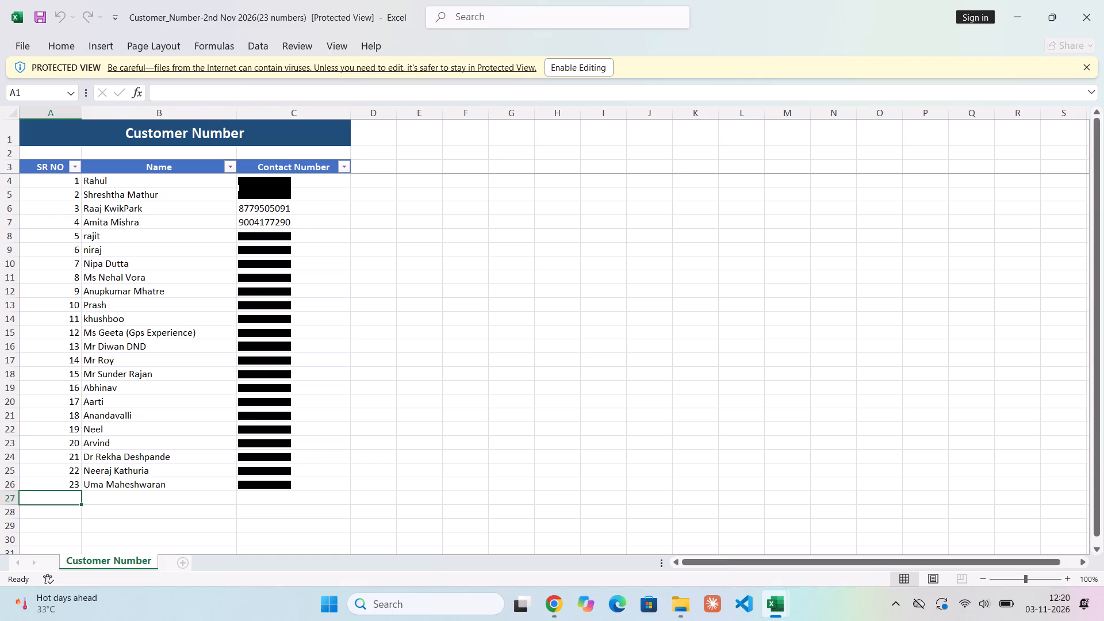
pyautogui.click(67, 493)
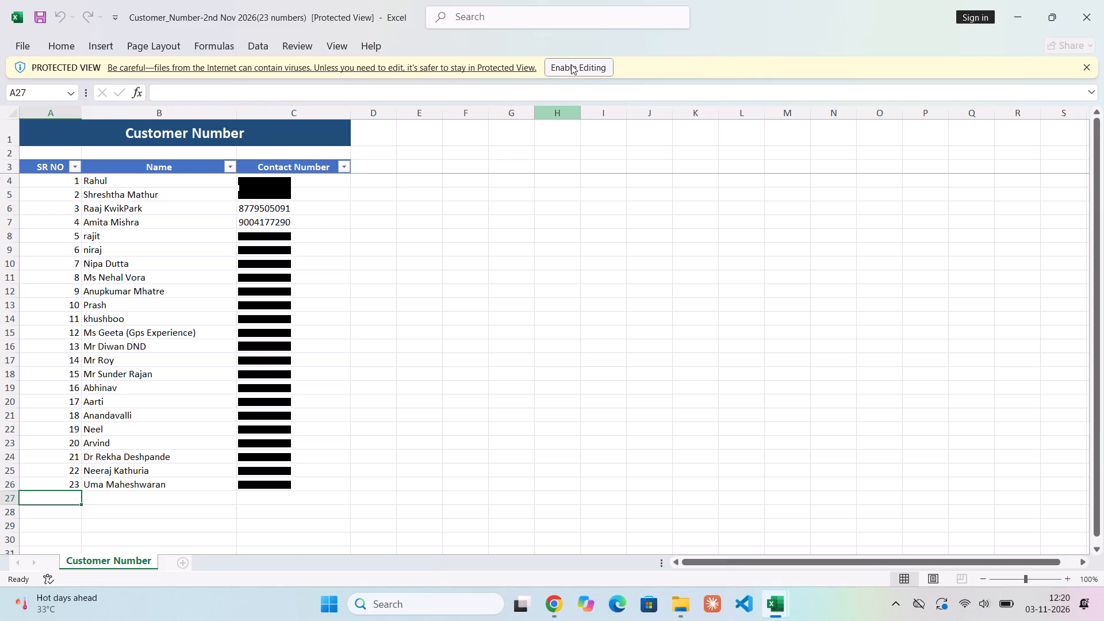
# Enable editing for the protected 2nd Nov customer workbook.
pyautogui.click(571, 64)
# Add a customer entry in row 27 with serial number 24, the same name as serial number 22, and the contact number.
pyautogui.scroll(-1, 370, 202)
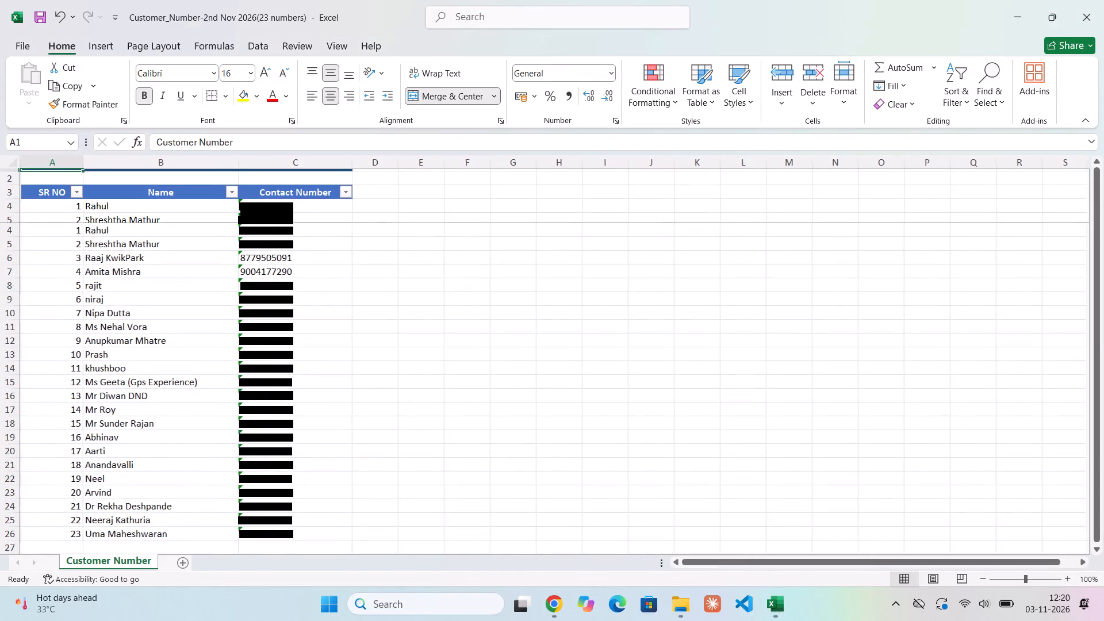
pyautogui.scroll(-3, 370, 202)
pyautogui.scroll(-3, 87, 388)
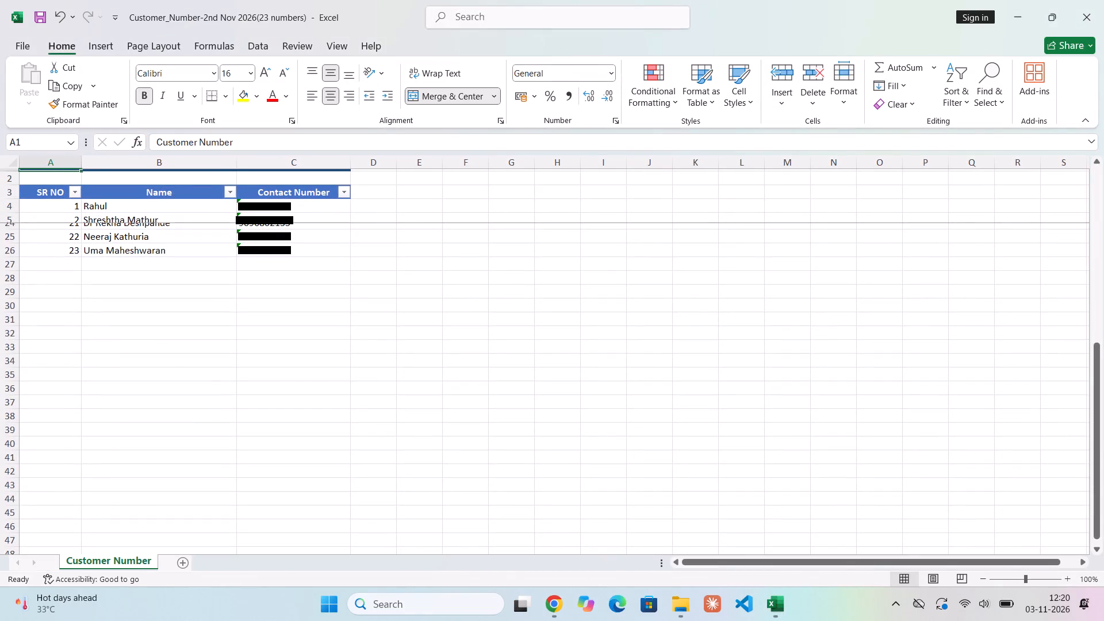
pyautogui.click(69, 266)
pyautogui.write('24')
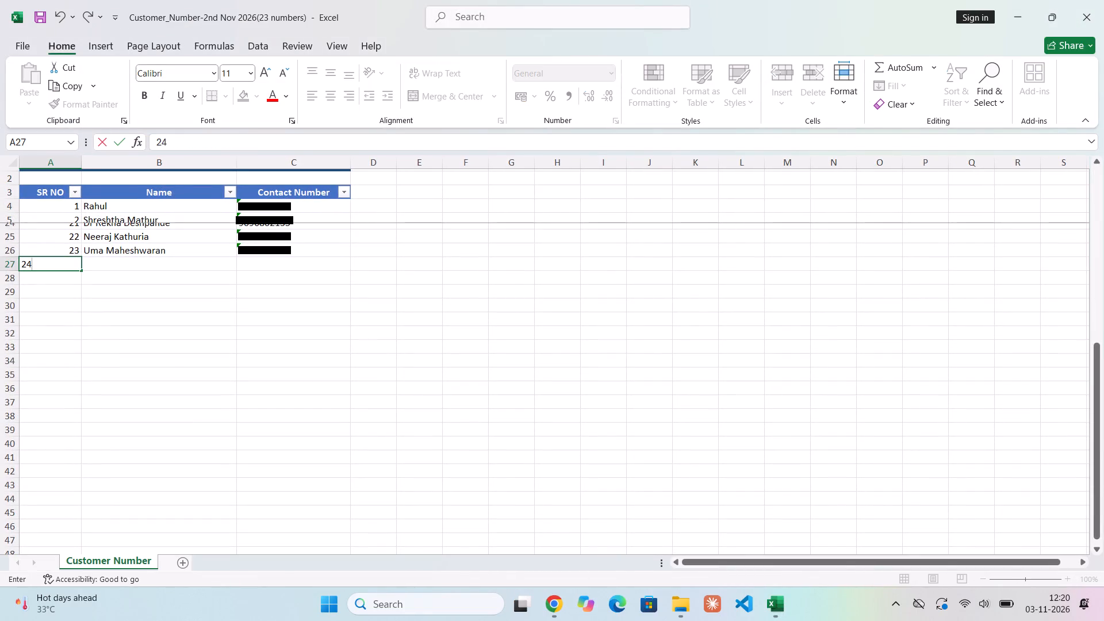
pyautogui.click(121, 263)
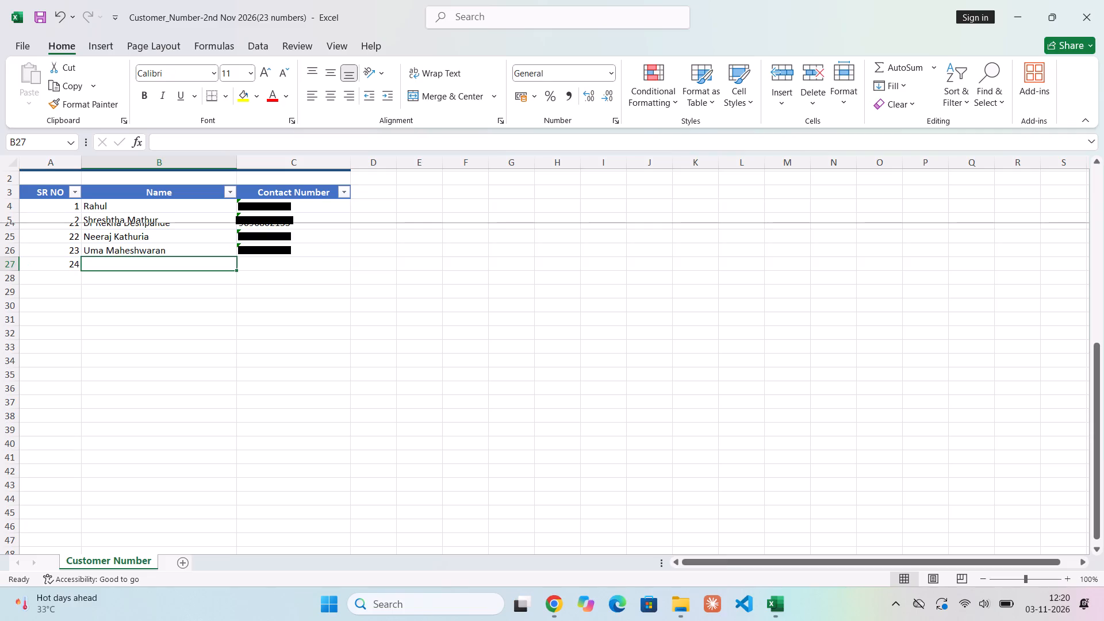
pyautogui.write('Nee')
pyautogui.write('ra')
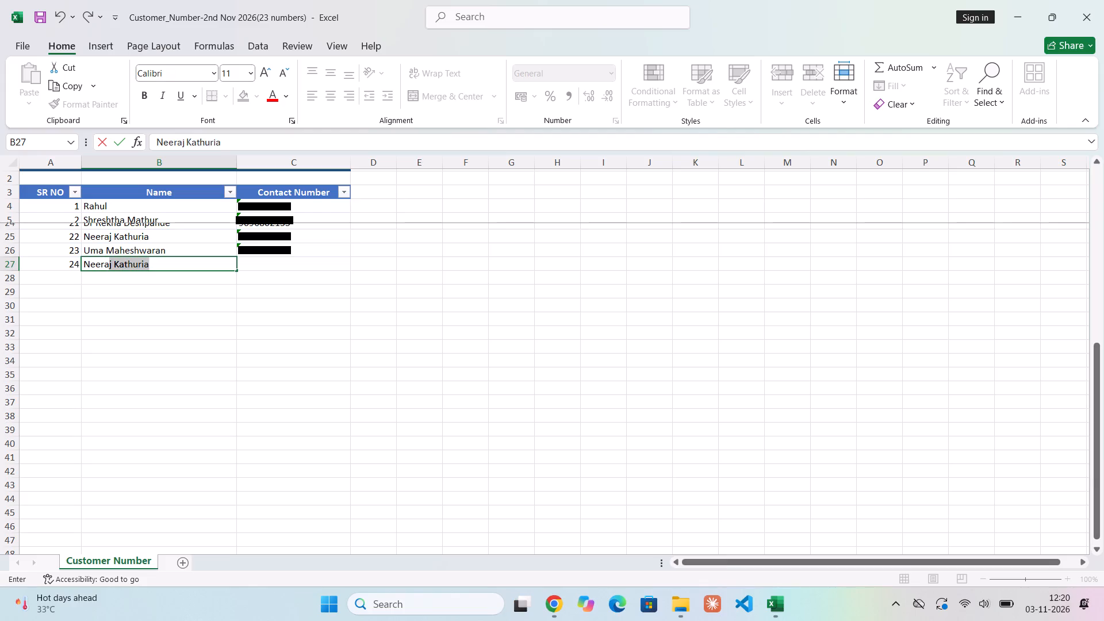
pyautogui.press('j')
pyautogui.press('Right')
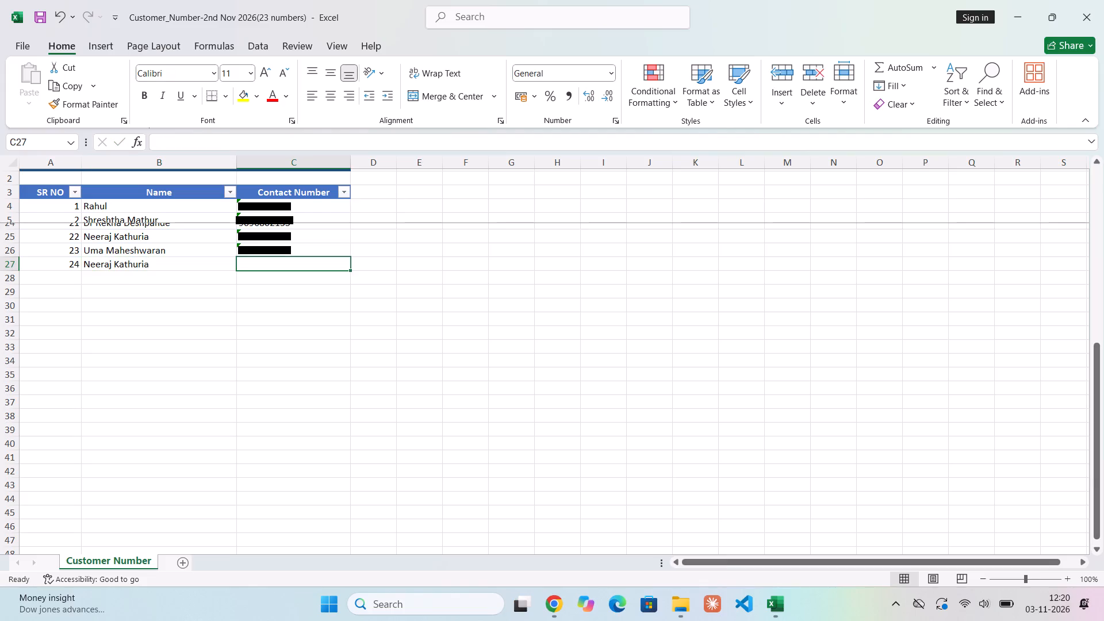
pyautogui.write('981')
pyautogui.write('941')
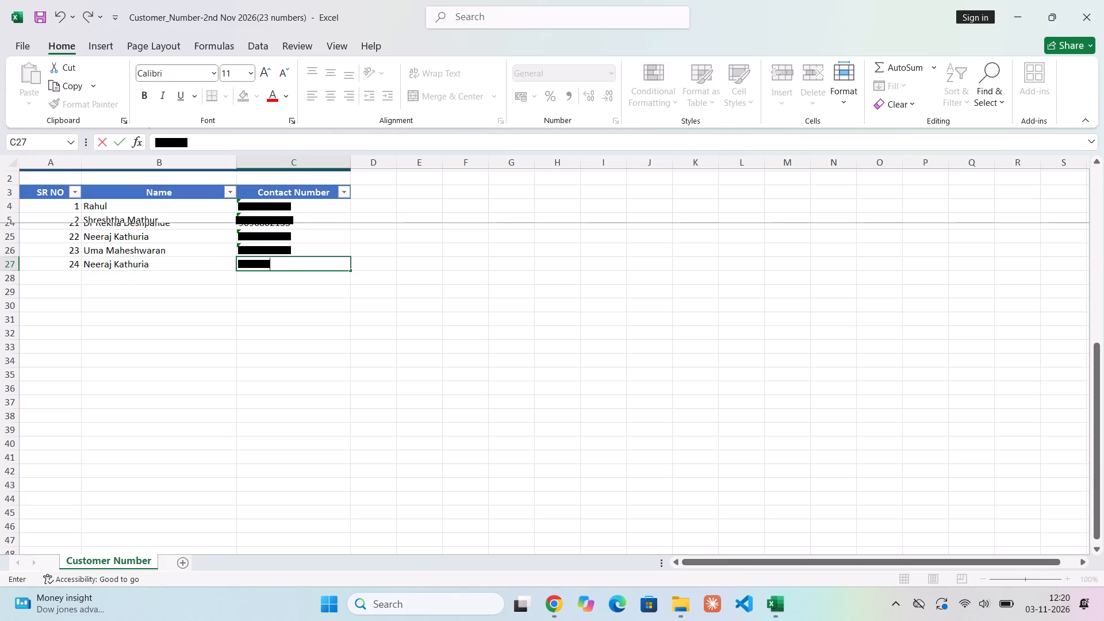
pyautogui.scroll(1, 121, 263)
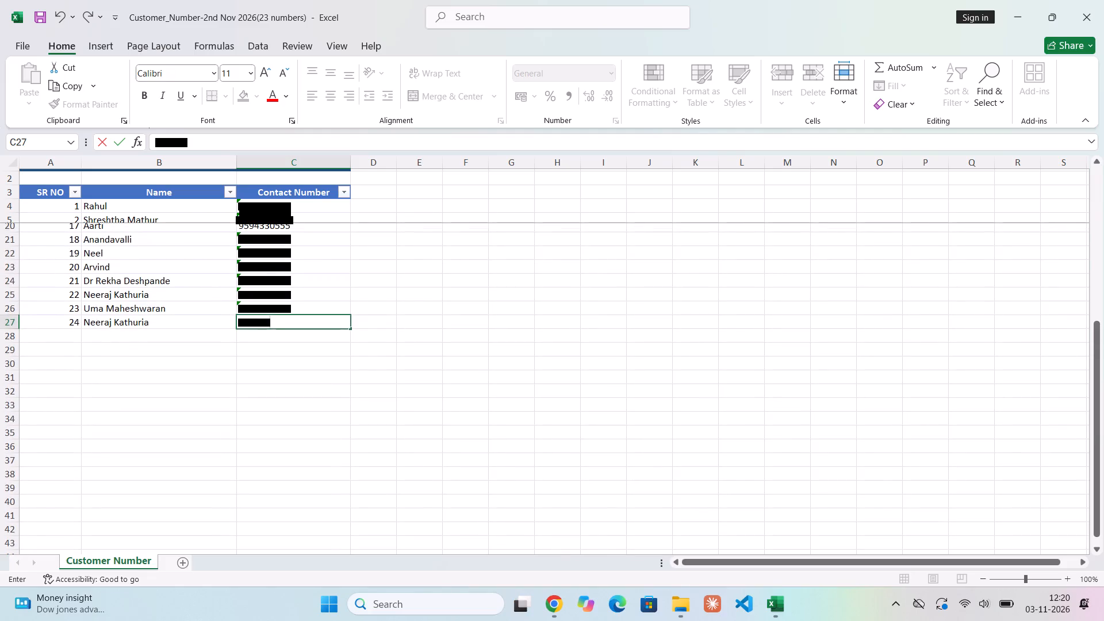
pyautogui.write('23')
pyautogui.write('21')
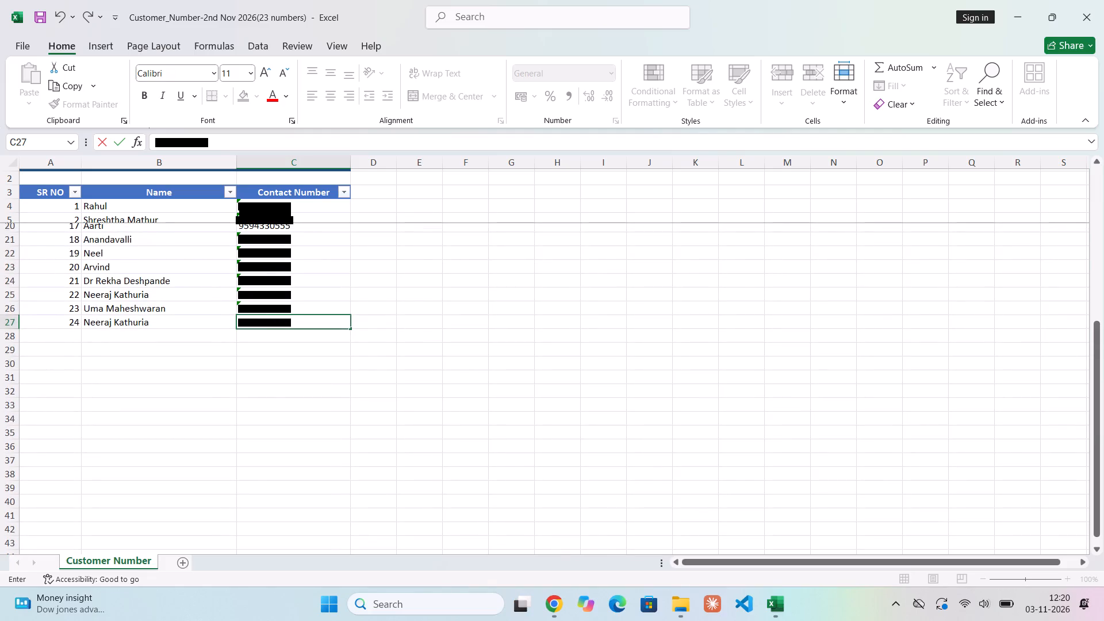
# Highlight the new entry in cells A27 to C27 with yellow fill.
pyautogui.click(66, 324)
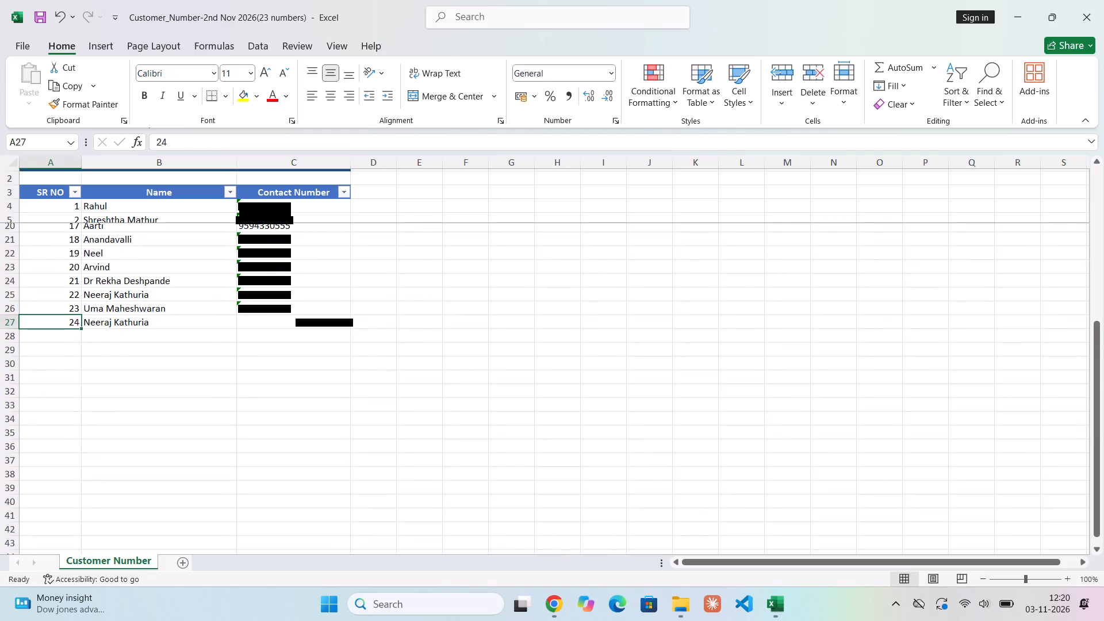
pyautogui.hotkey('shift', 'Right')
pyautogui.hotkey('shift', 'Right')
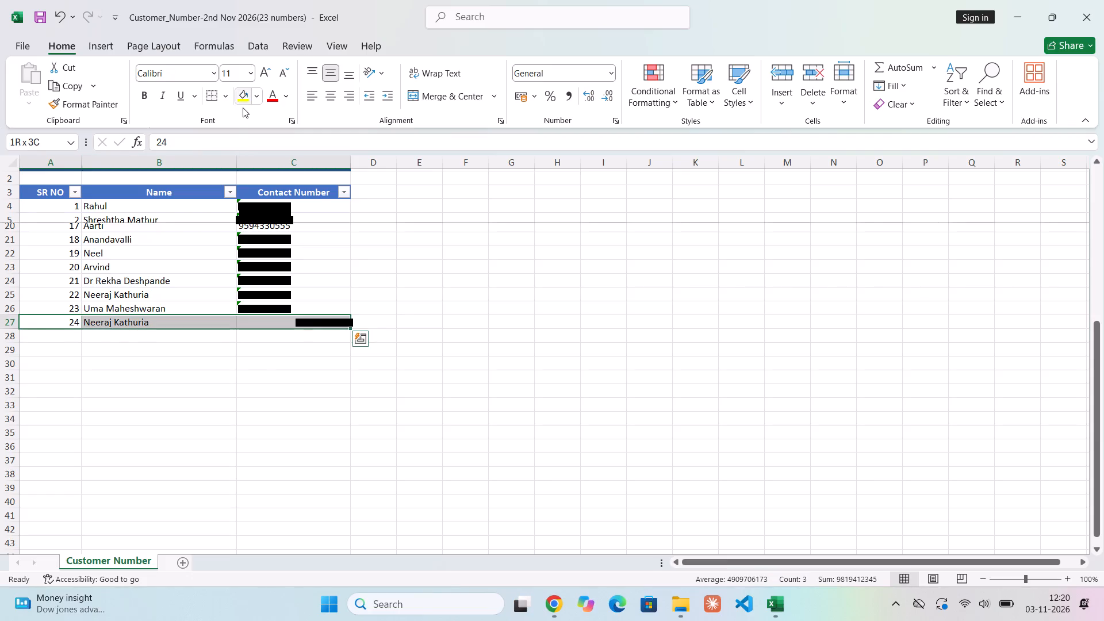
pyautogui.click(237, 93)
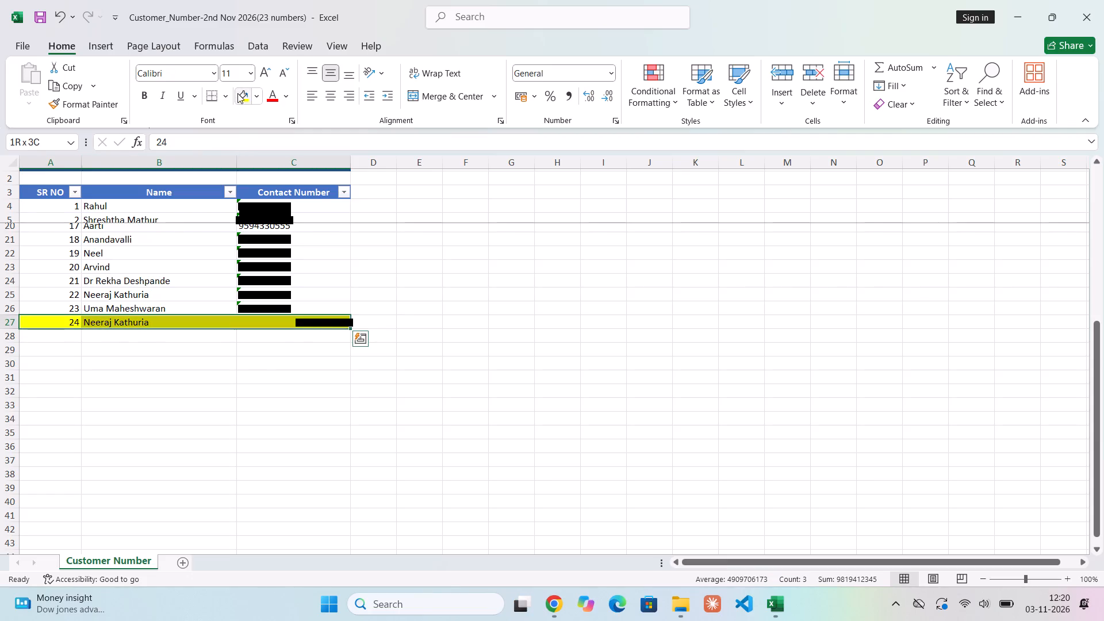
pyautogui.click(148, 350)
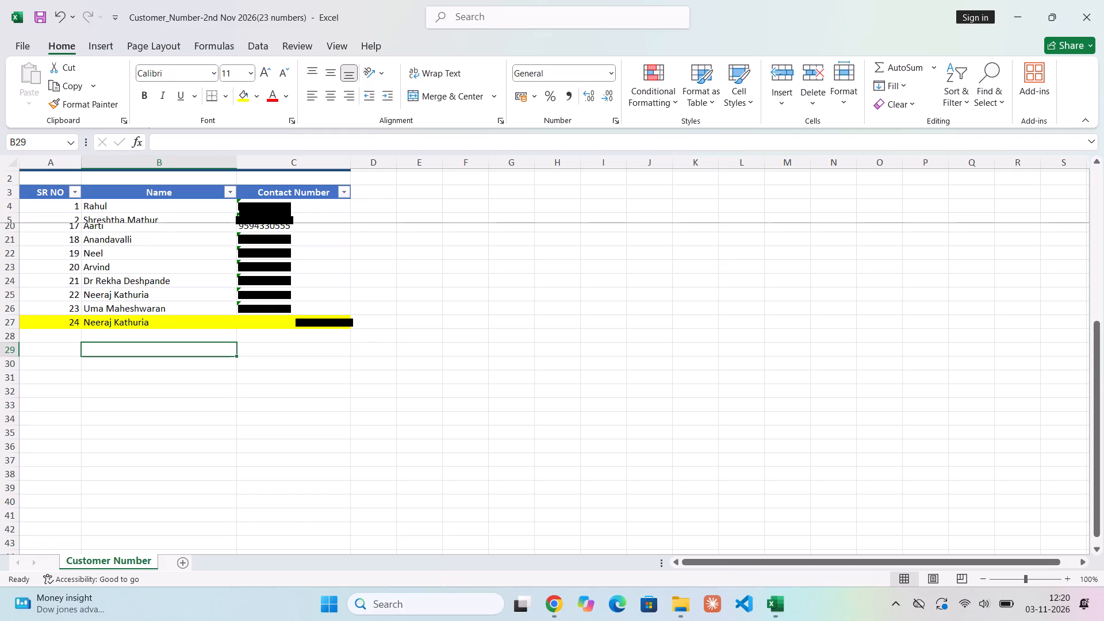
# Review the customer list from its first rows down to the highlighted entry.
pyautogui.scroll(11, 95, 312)
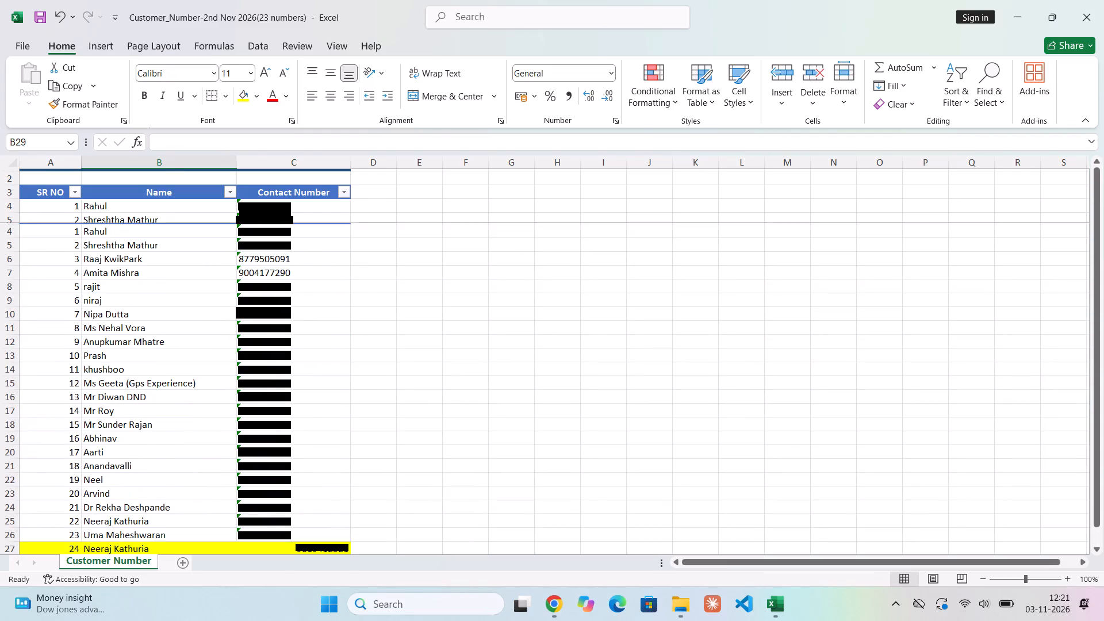
pyautogui.click(43, 202)
pyautogui.scroll(1, 187, 293)
pyautogui.scroll(-1, 187, 293)
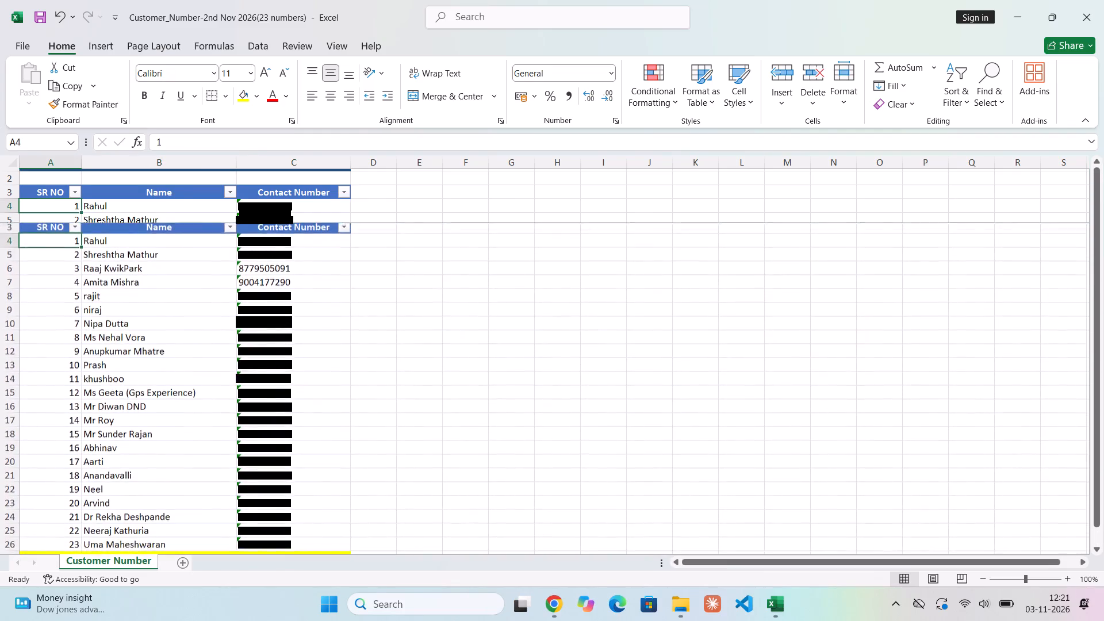
pyautogui.scroll(2, 187, 293)
pyautogui.click(560, 384)
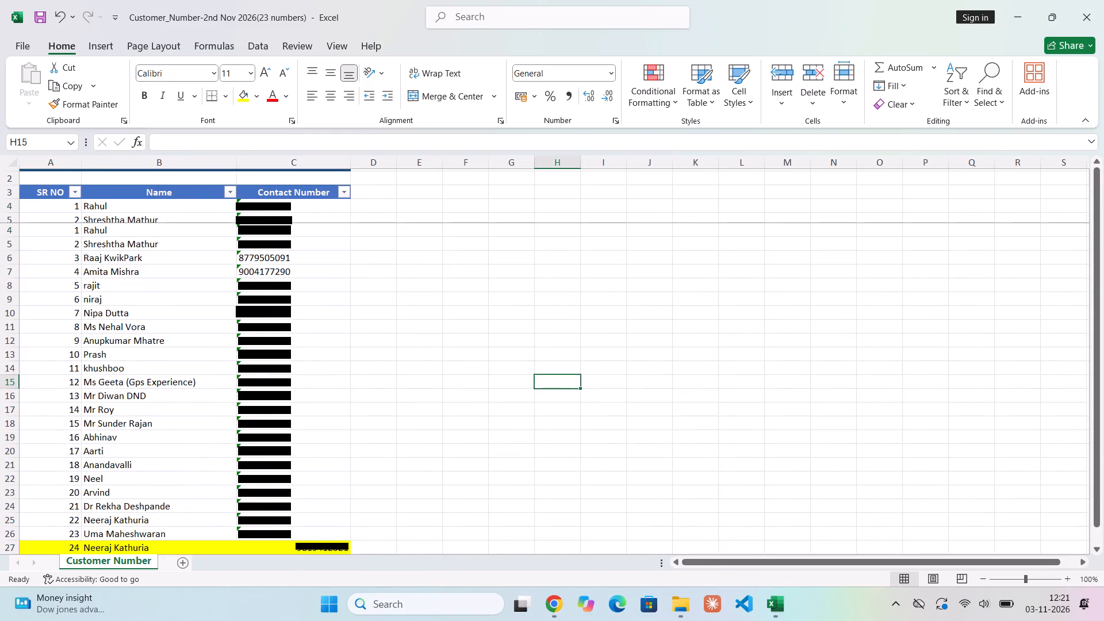
pyautogui.scroll(-3, 381, 276)
pyautogui.scroll(4, 381, 276)
# Save the 2nd Nov customer workbook and close it.
pyautogui.click(39, 26)
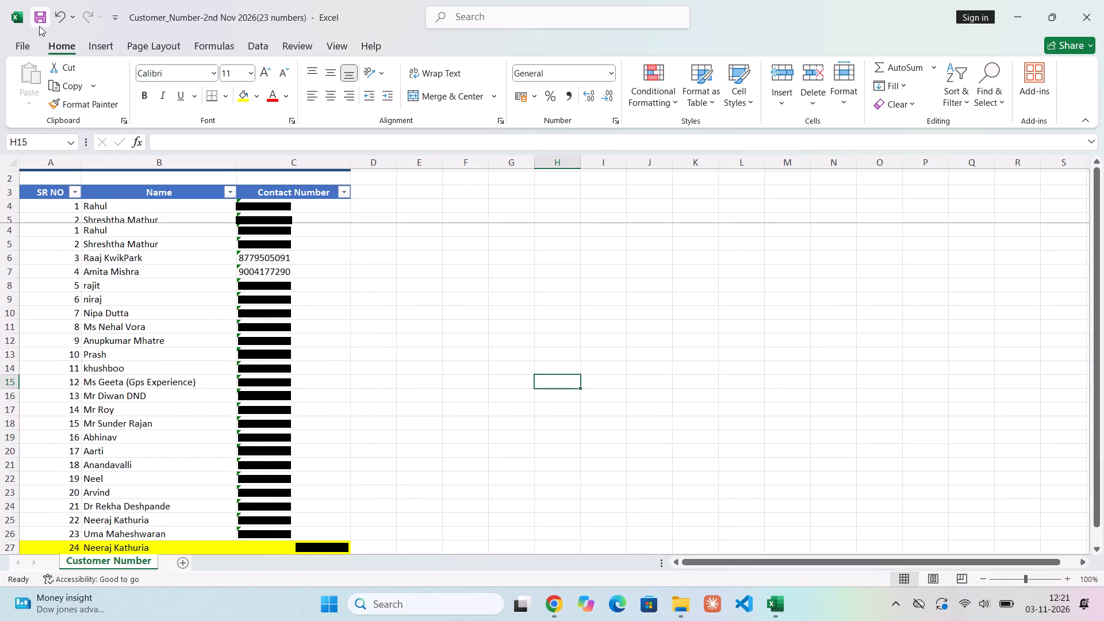
pyautogui.click(1103, 0)
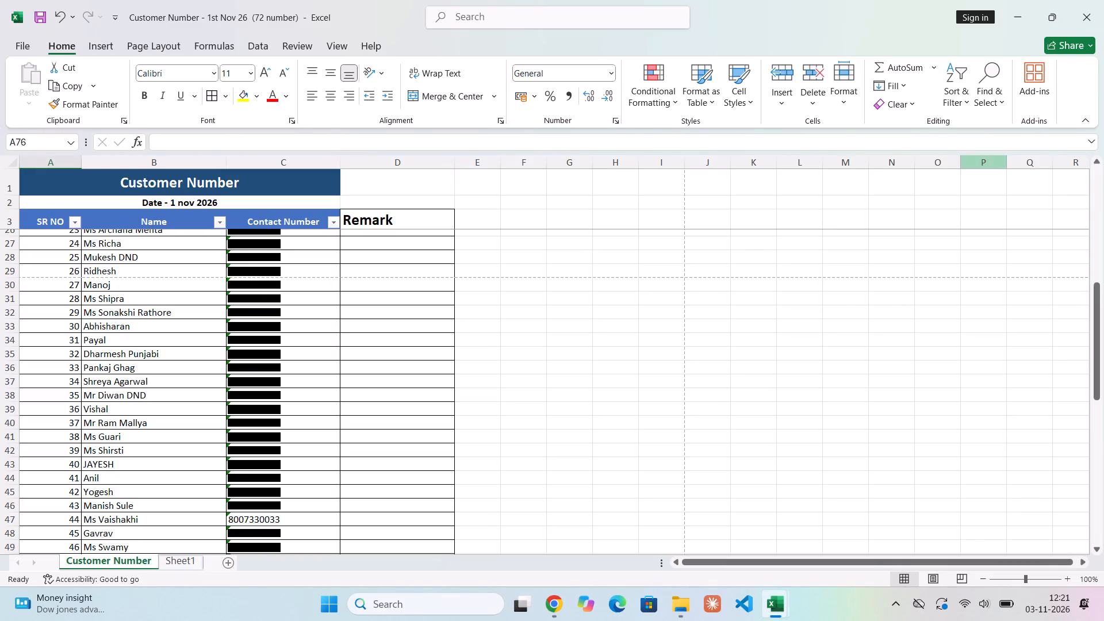
# Close the Customer Number - 1st Nov 26 (72 number) workbook, saving its changes.
pyautogui.scroll(3, 500, 374)
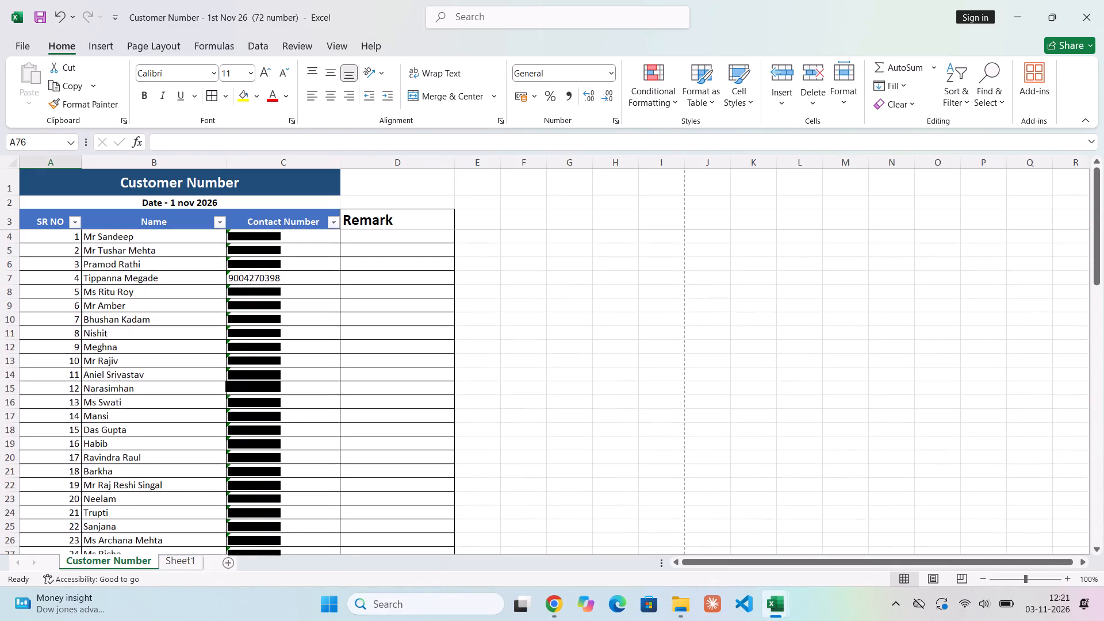
pyautogui.click(1103, 0)
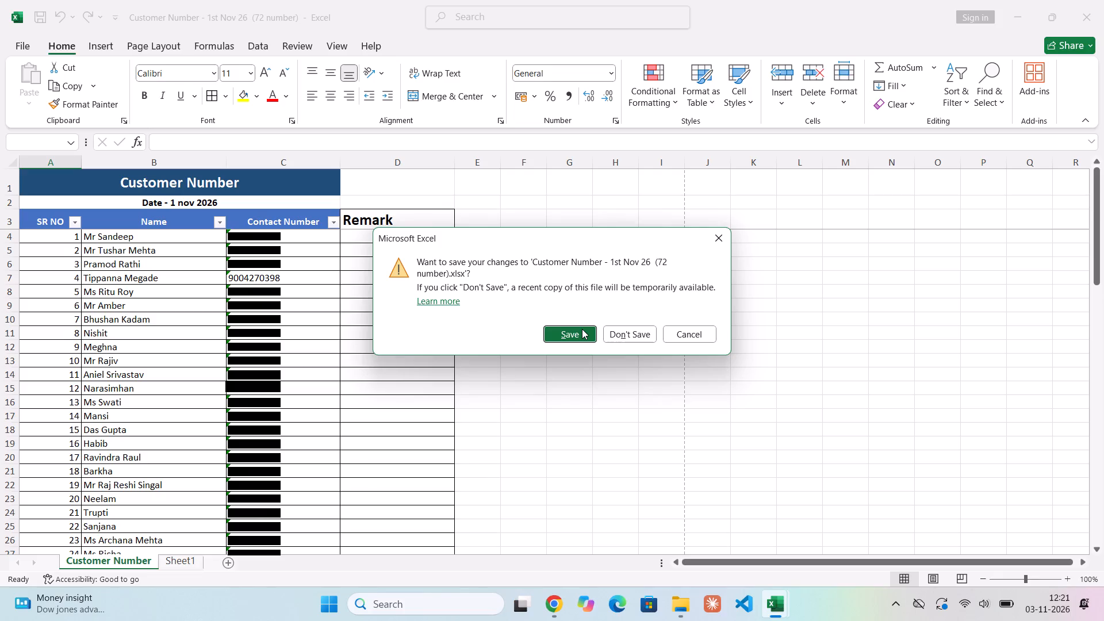
pyautogui.click(582, 329)
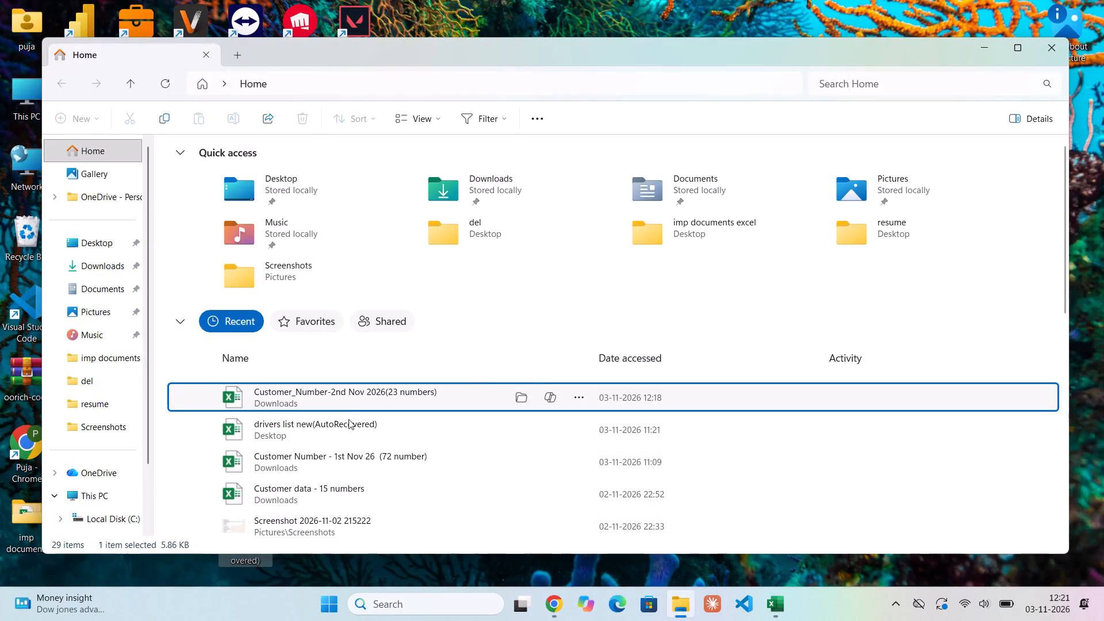
# Reopen Customer_Number-2nd Nov 2026(23 numbers) from File Explorer's recent files and bring the end of the list into view.
pyautogui.doubleClick(356, 395)
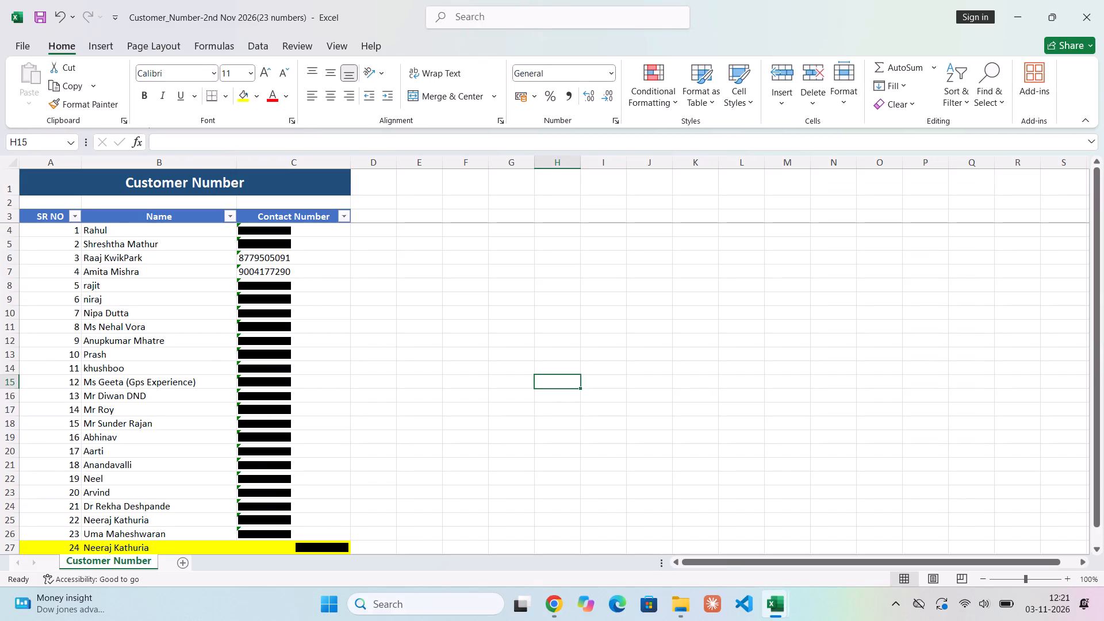
pyautogui.scroll(-1, 249, 362)
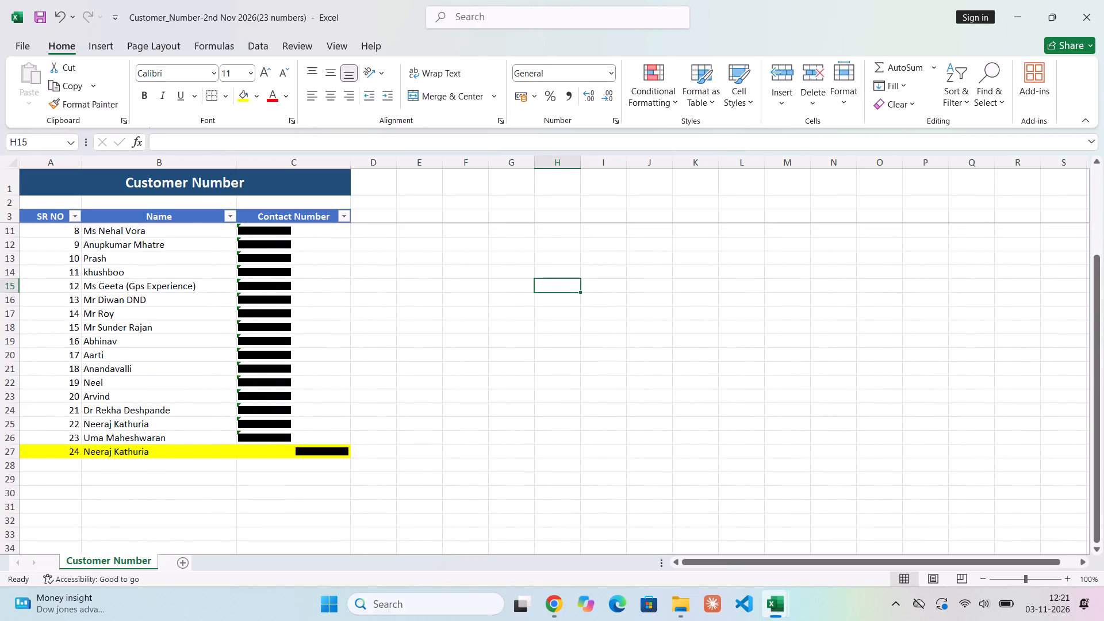
# Apply All Borders to all 24 customer entries across the SR NO, Name and Contact Number columns, cells A4:C27.
pyautogui.scroll(2, 78, 321)
pyautogui.click(53, 282)
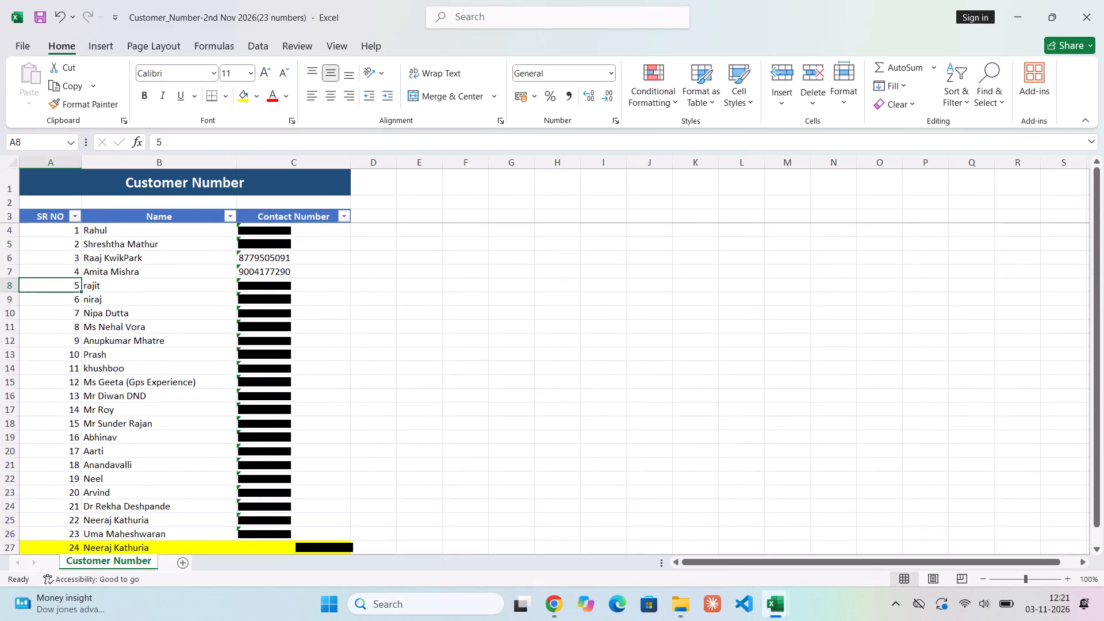
pyautogui.click(57, 232)
pyautogui.hotkey('shift', 'Right')
pyautogui.hotkey('shift', 'Right')
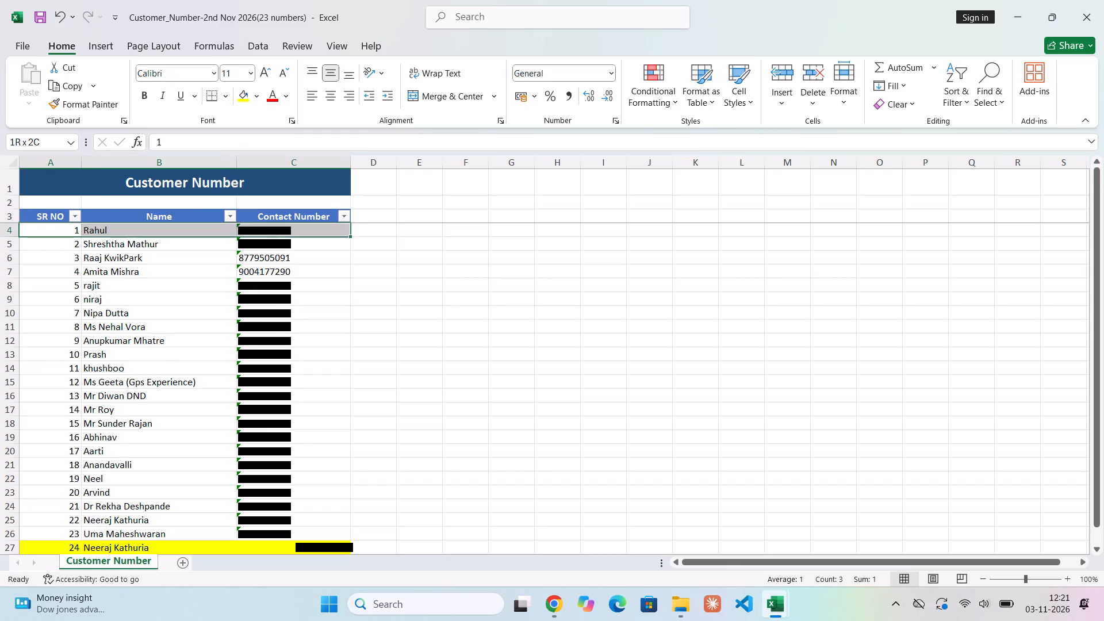
pyautogui.hotkey('shift', 'Down')
pyautogui.hotkey('shift', 'Down')
pyautogui.hotkey('shift', 'Down')
pyautogui.hotkey('shift', 'Down')
pyautogui.hotkey('shift', 'Down')
pyautogui.hotkey('shift', 'Down')
pyautogui.hotkey('shift', 'Down')
pyautogui.hotkey('shift', 'Down')
pyautogui.hotkey('shift', 'Down')
pyautogui.hotkey('shift', 'Down')
pyautogui.hotkey('shift', 'Down')
pyautogui.hotkey('shift', 'Down')
pyautogui.hotkey('shift', 'Down')
pyautogui.hotkey('shift', 'Down')
pyautogui.hotkey('shift', 'Down')
pyautogui.hotkey('shift', 'Down')
pyautogui.hotkey('shift', 'Down')
pyautogui.hotkey('shift', 'Down')
pyautogui.hotkey('shift', 'Down')
pyautogui.hotkey('shift', 'Down')
pyautogui.hotkey('shift', 'Down')
pyautogui.hotkey('shift', 'Down')
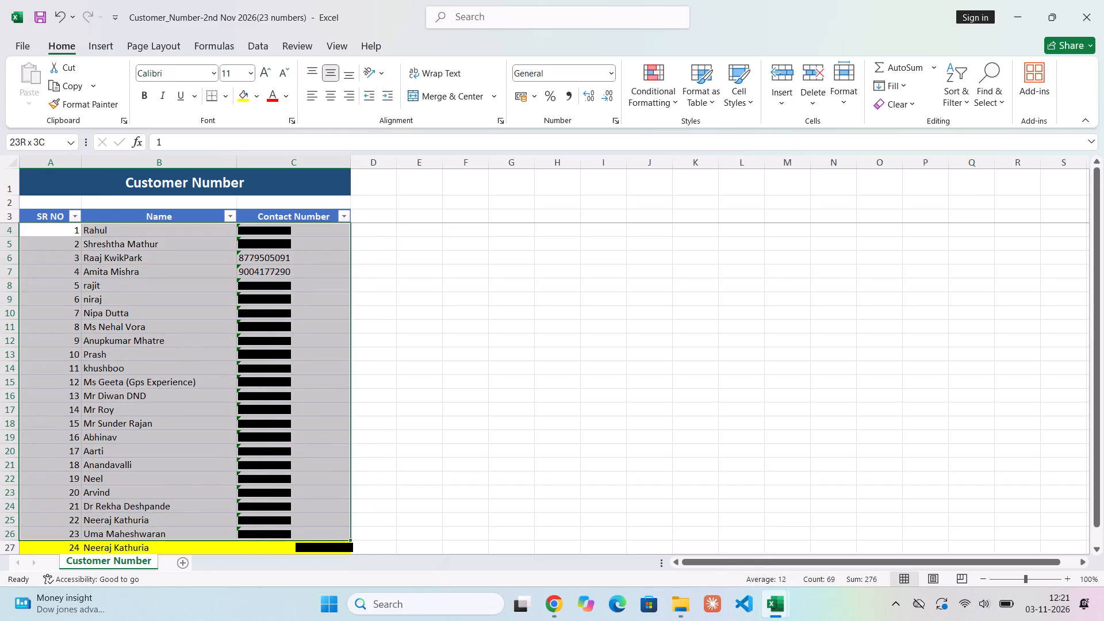
pyautogui.hotkey('shift', 'Down')
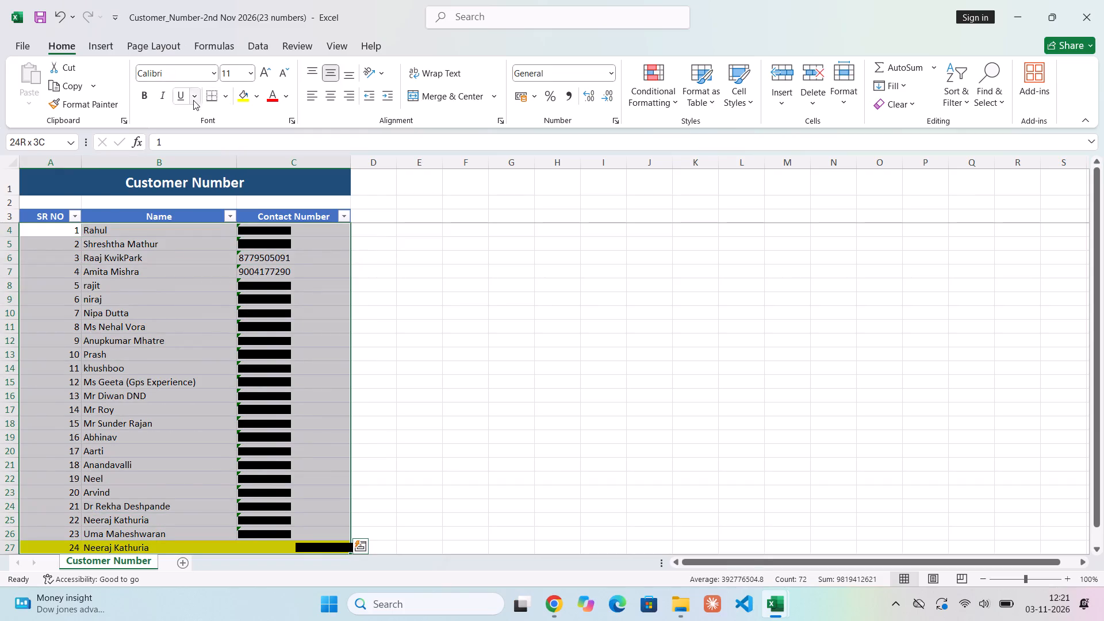
pyautogui.click(224, 96)
pyautogui.click(233, 247)
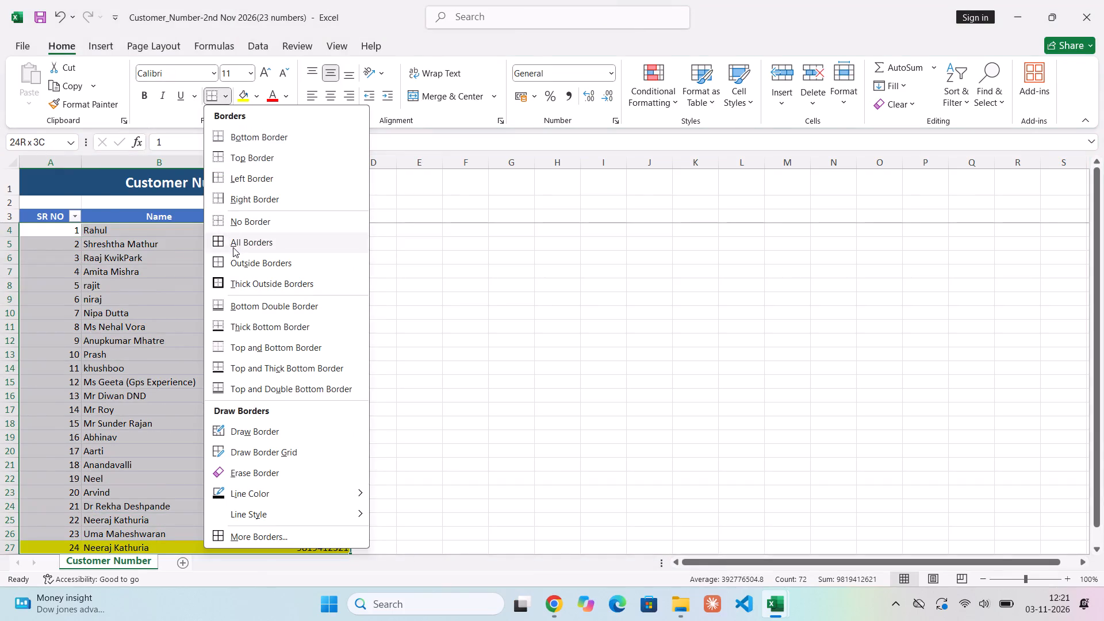
pyautogui.click(421, 370)
# Start a new customer entry in row 28 below the highlighted one, with SR NO 25 and the name navita.
pyautogui.scroll(-2, 421, 370)
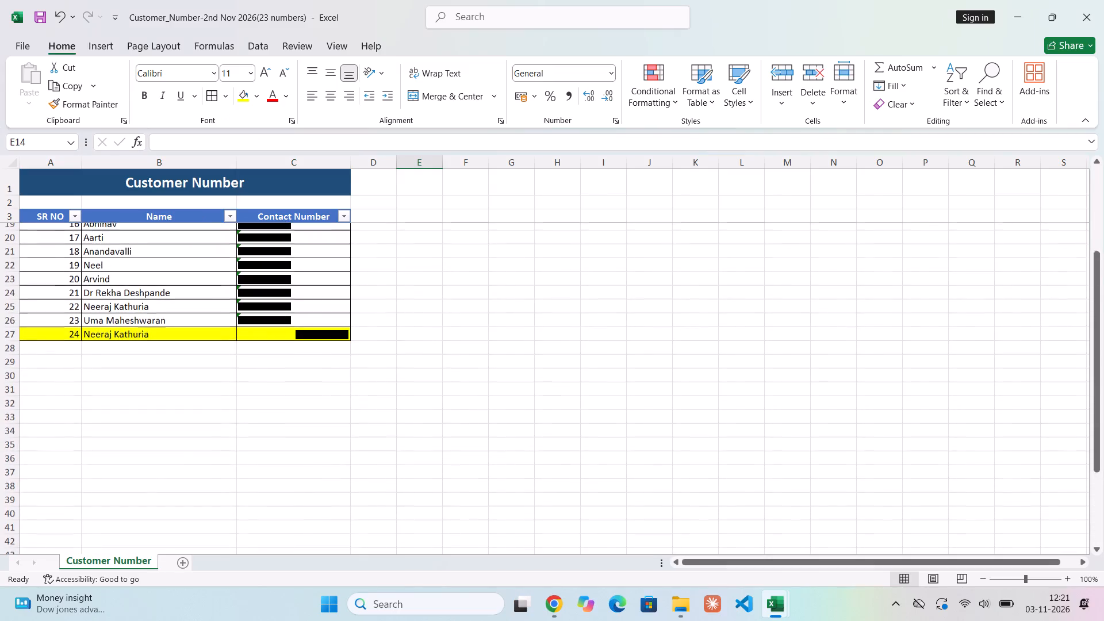
pyautogui.click(72, 346)
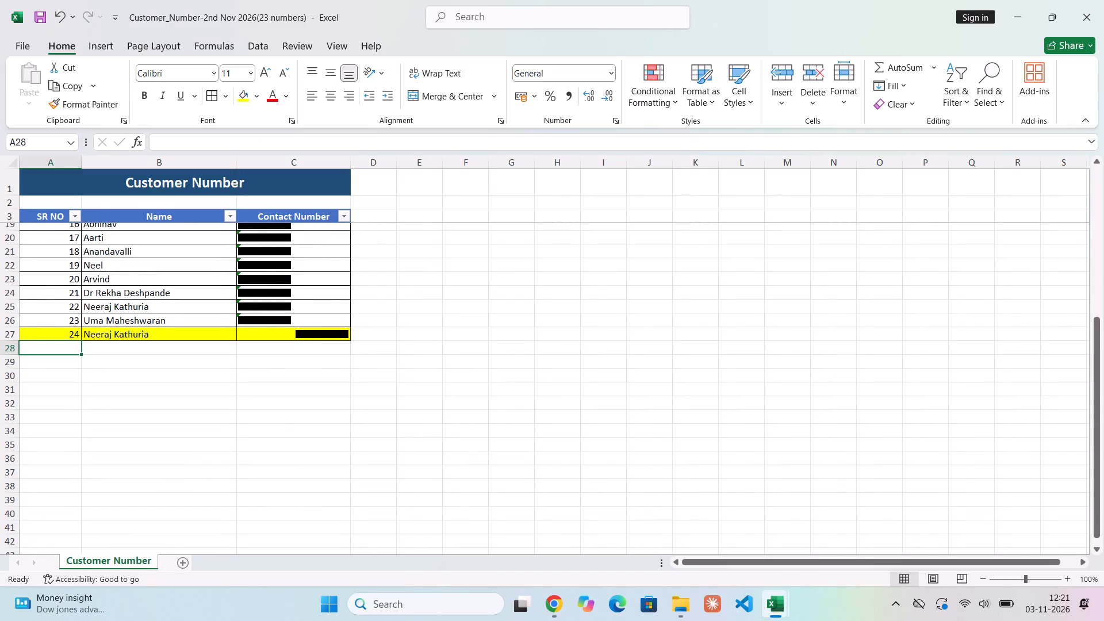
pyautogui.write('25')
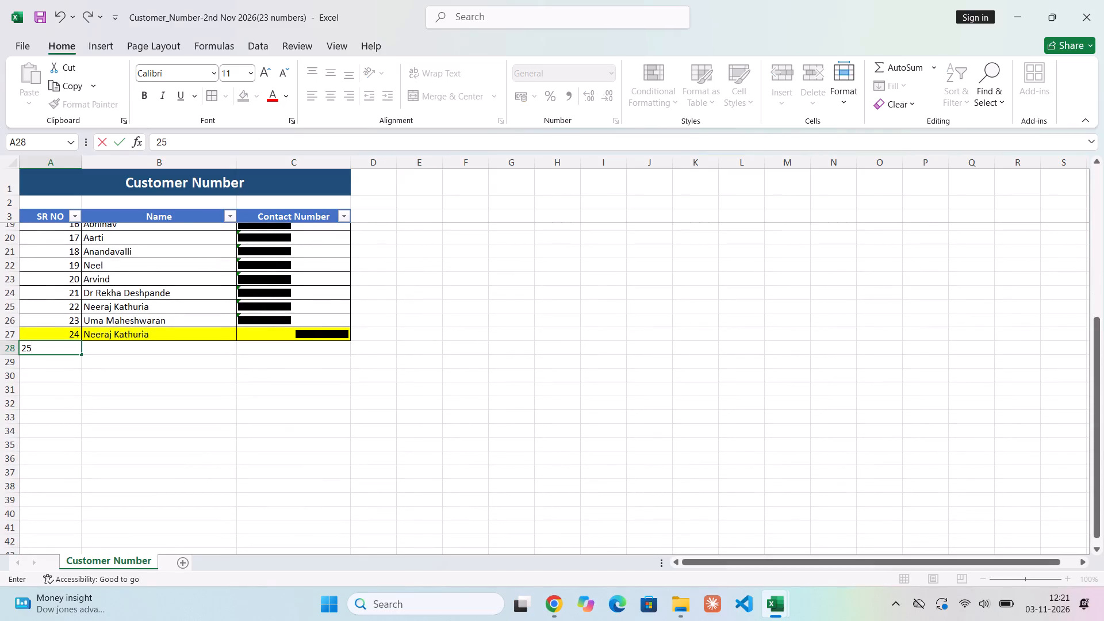
pyautogui.click(126, 350)
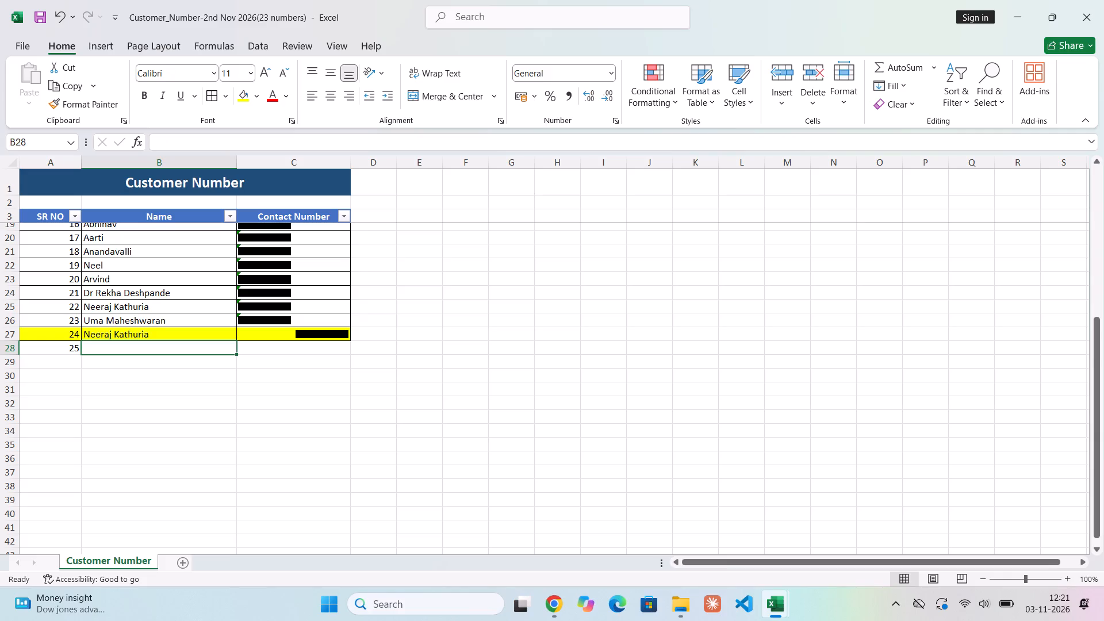
pyautogui.scroll(1, 126, 350)
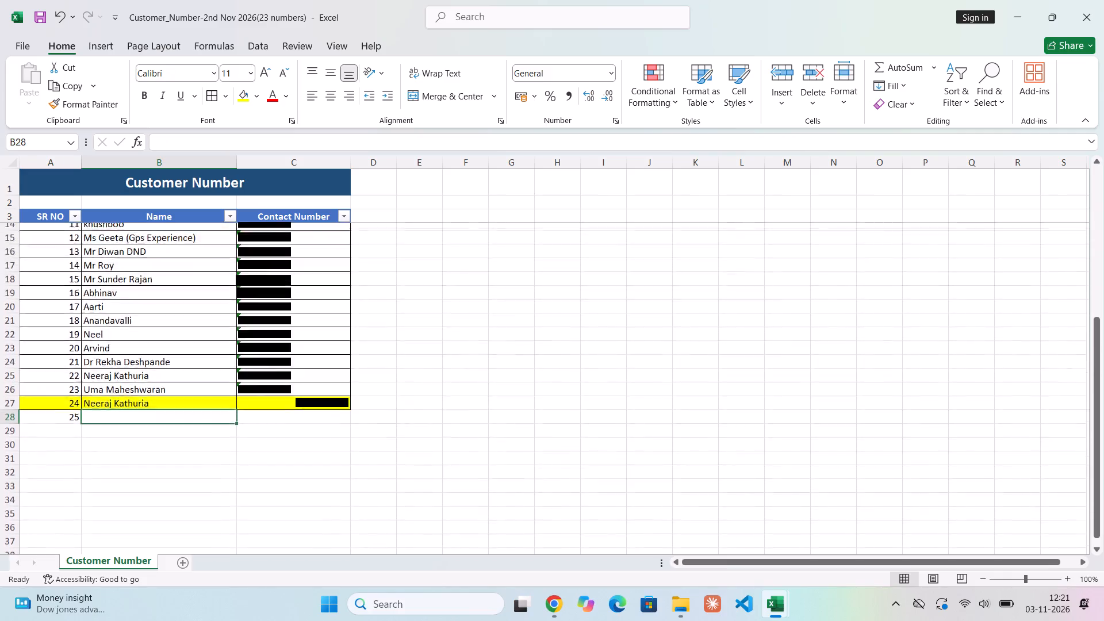
pyautogui.scroll(4, 126, 350)
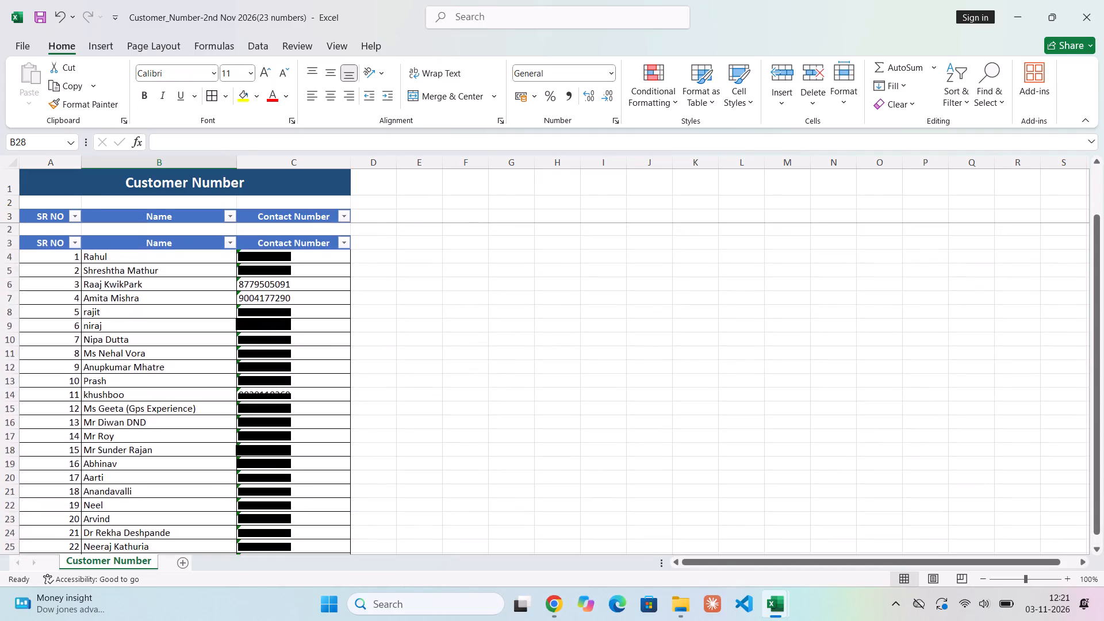
pyautogui.scroll(1, 126, 350)
pyautogui.scroll(-1, 126, 350)
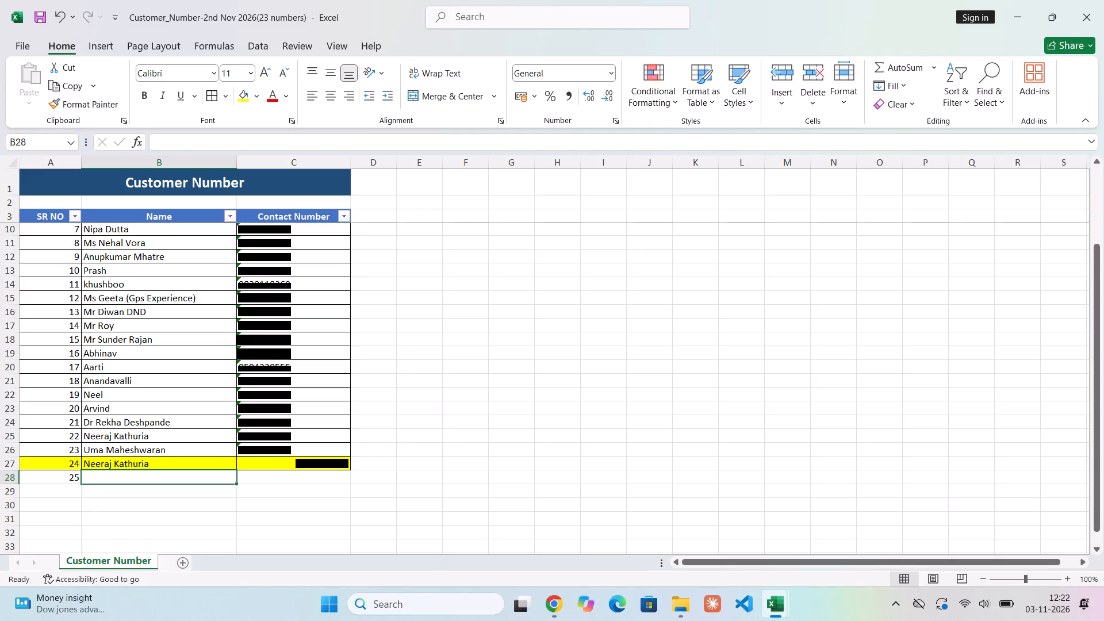
pyautogui.click(202, 148)
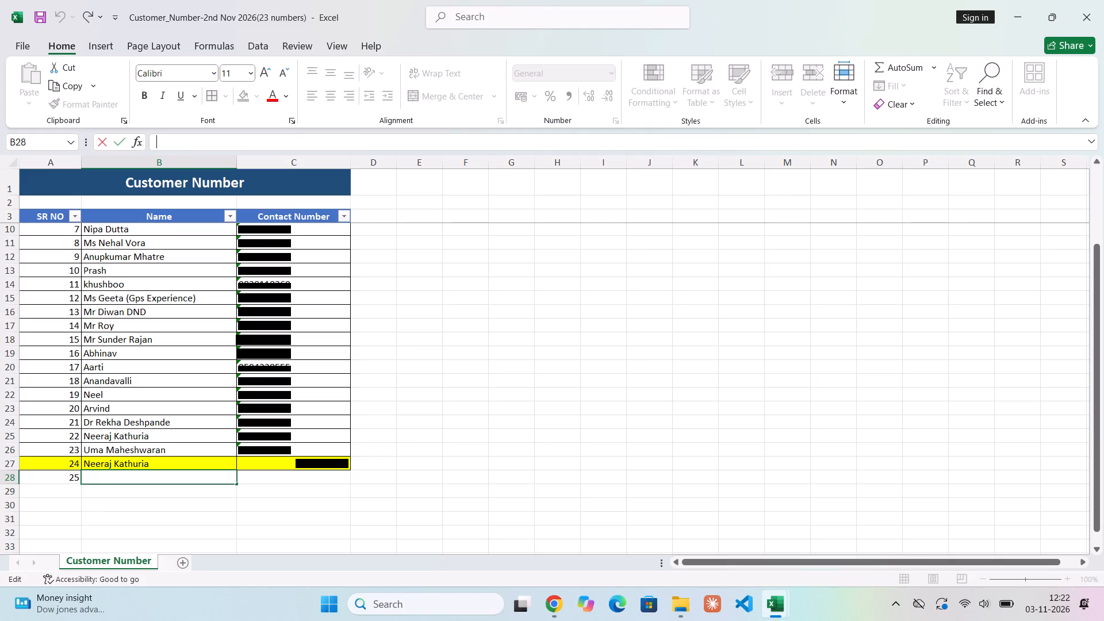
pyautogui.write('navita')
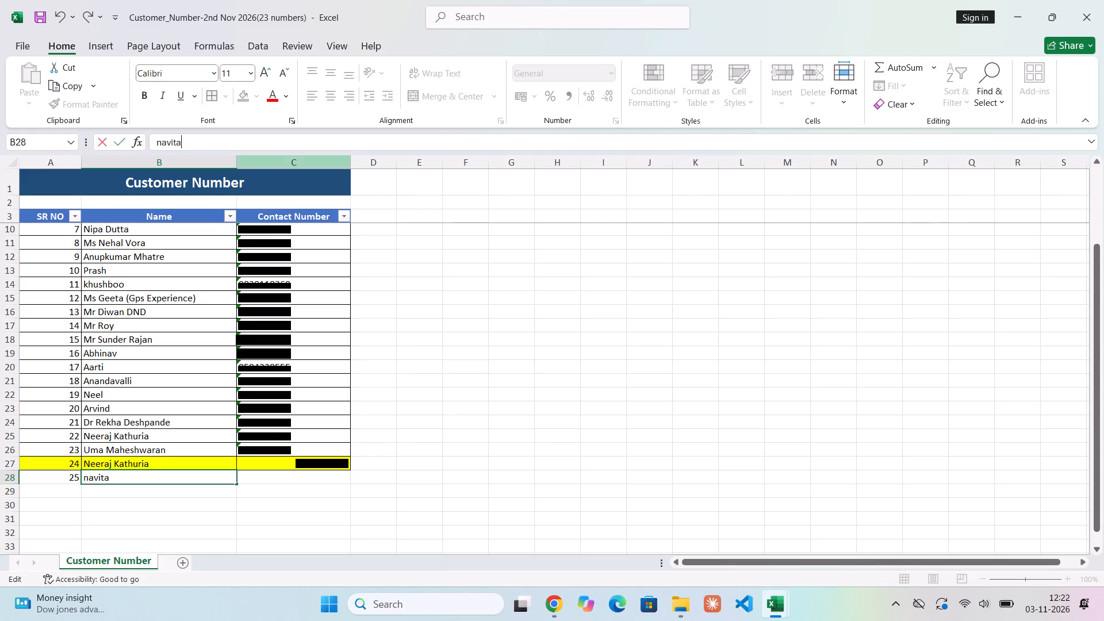
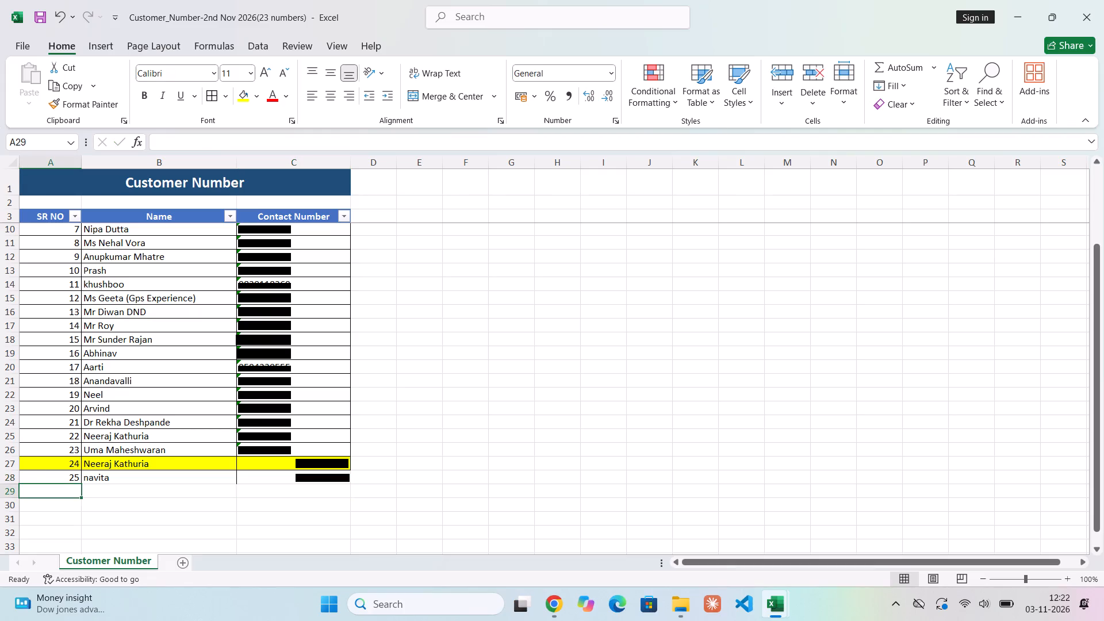
# Start a new customer entry in row 29, below navita, with SR NO 26 and the customer's name.
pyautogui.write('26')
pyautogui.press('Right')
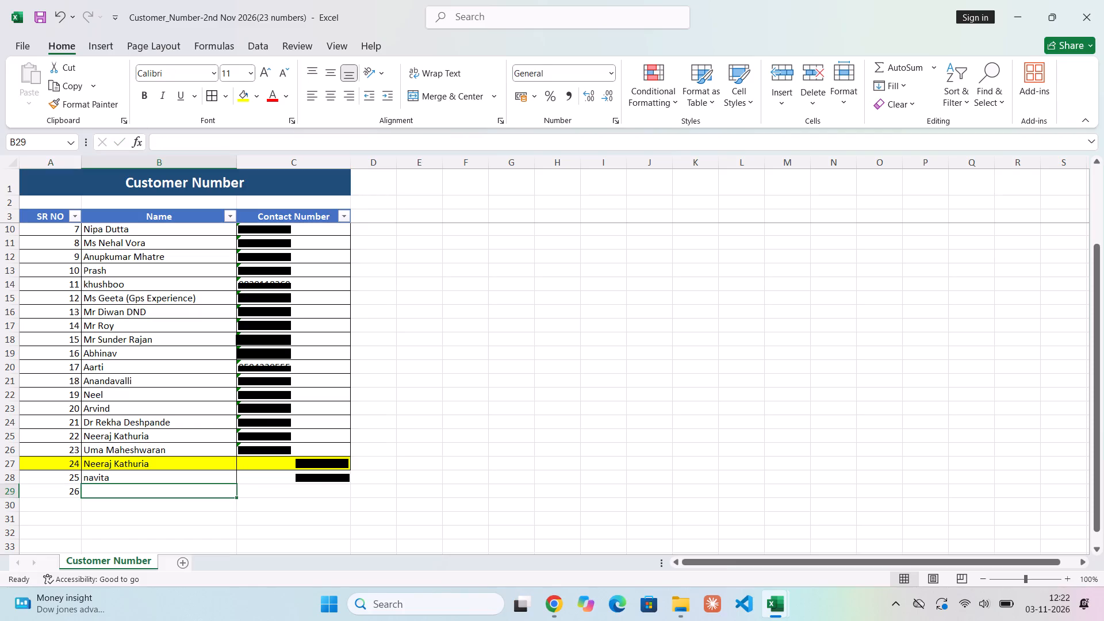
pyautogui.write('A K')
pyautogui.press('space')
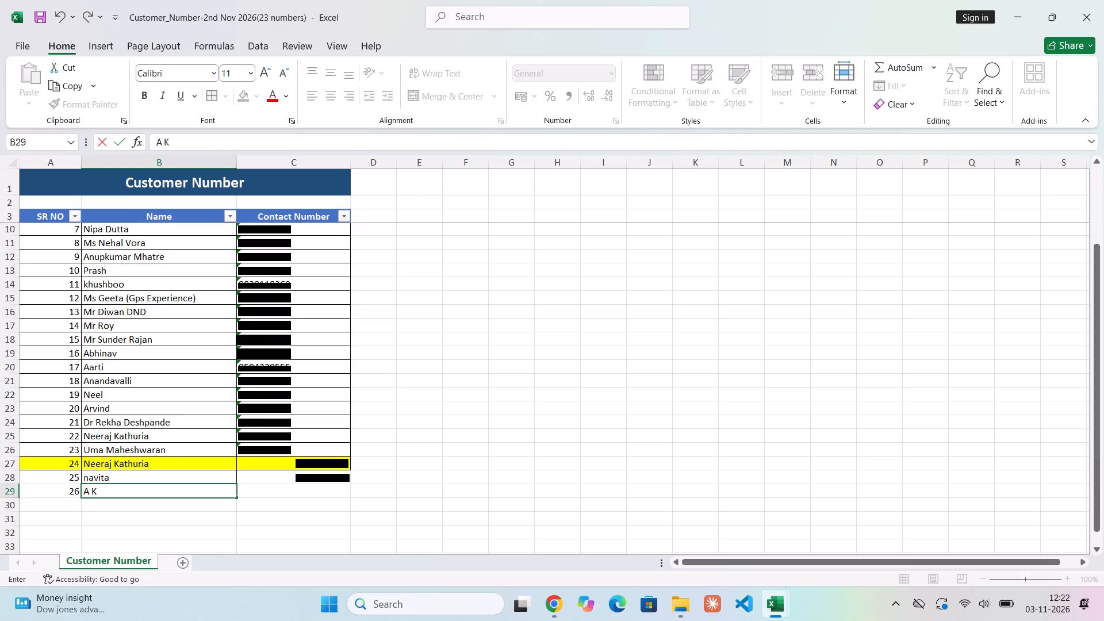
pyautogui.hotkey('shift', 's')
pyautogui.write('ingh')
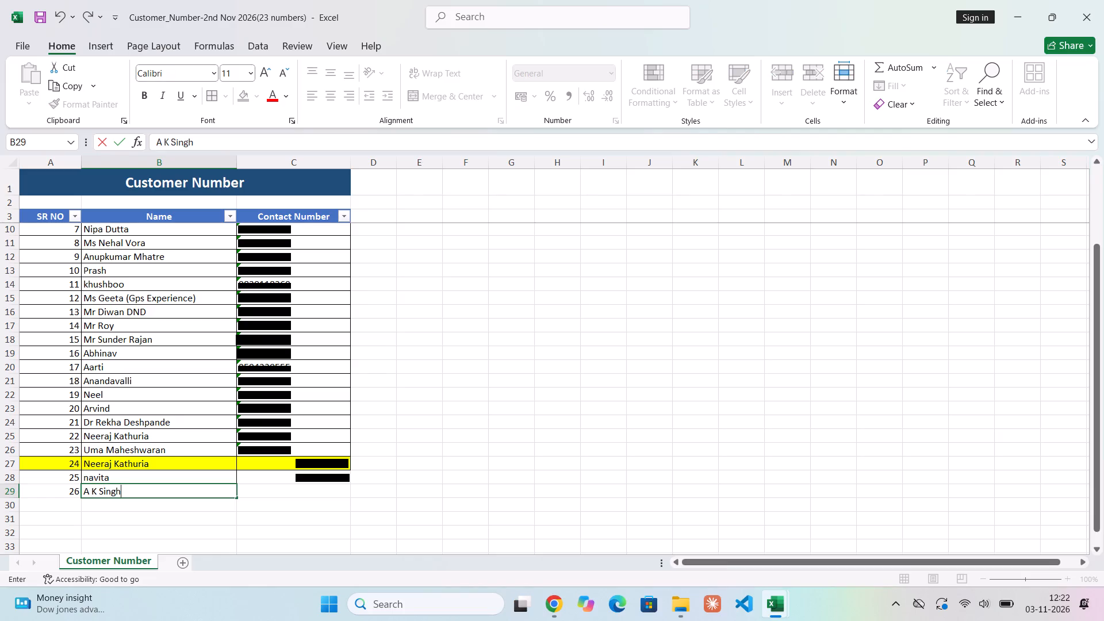
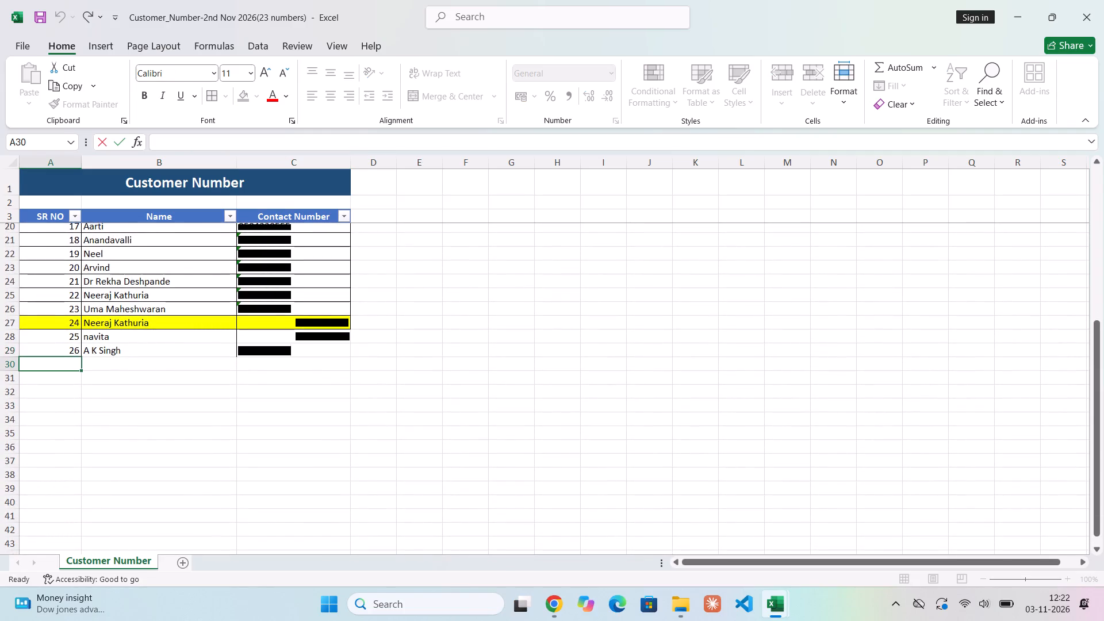
# Finish and correct the contact number in row 29 for the customer with SR NO 26.
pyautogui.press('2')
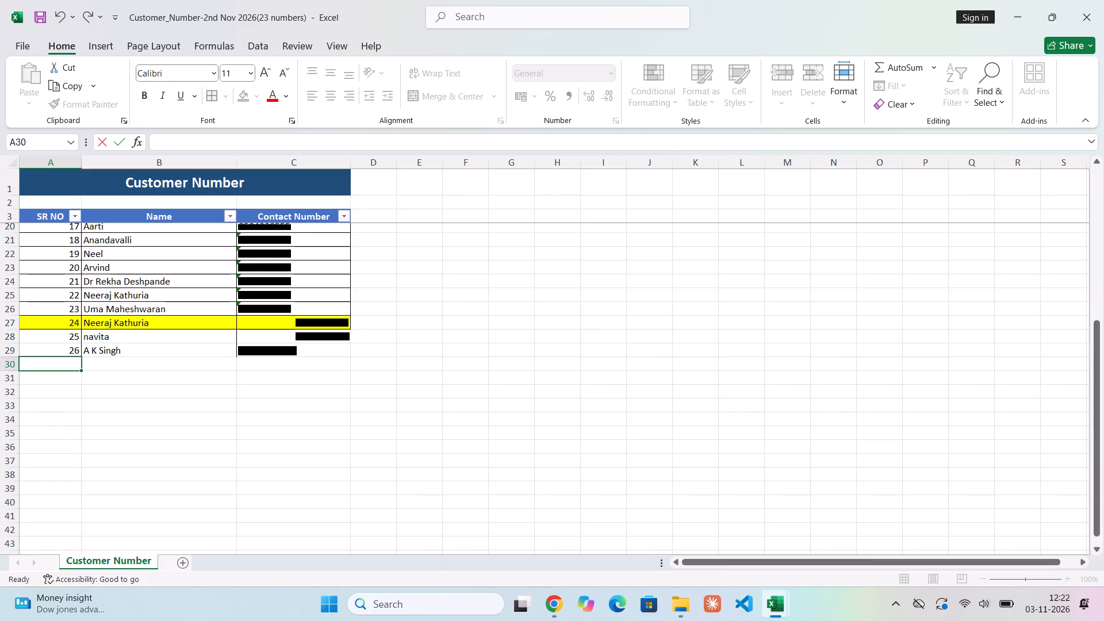
pyautogui.press('BackSpace')
pyautogui.press('Down')
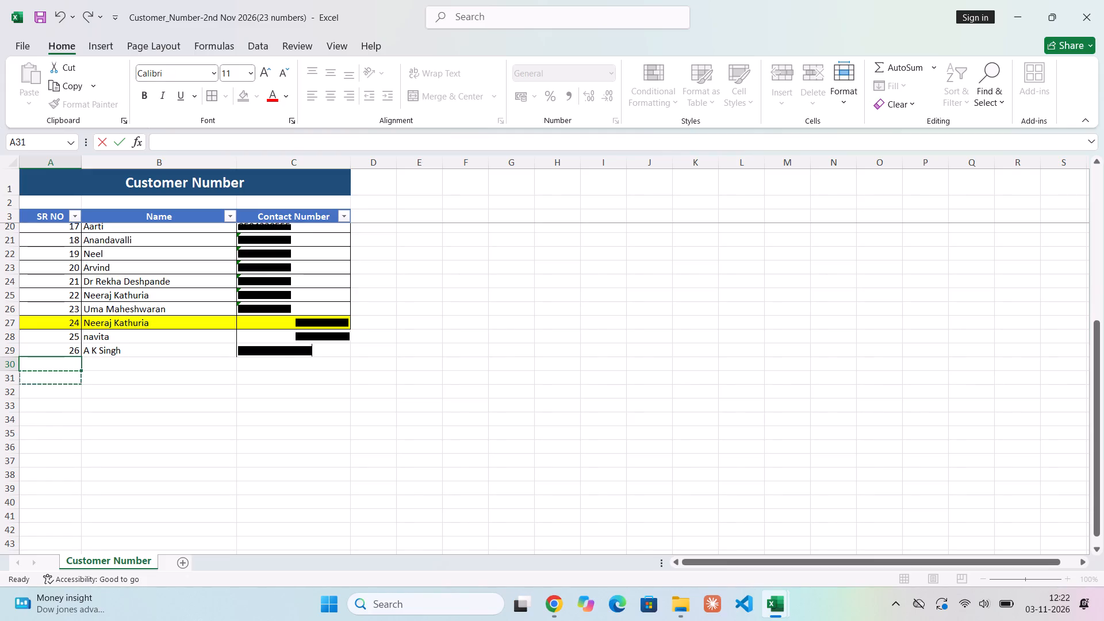
pyautogui.press('BackSpace')
pyautogui.press('BackSpace')
pyautogui.press('BackSpace')
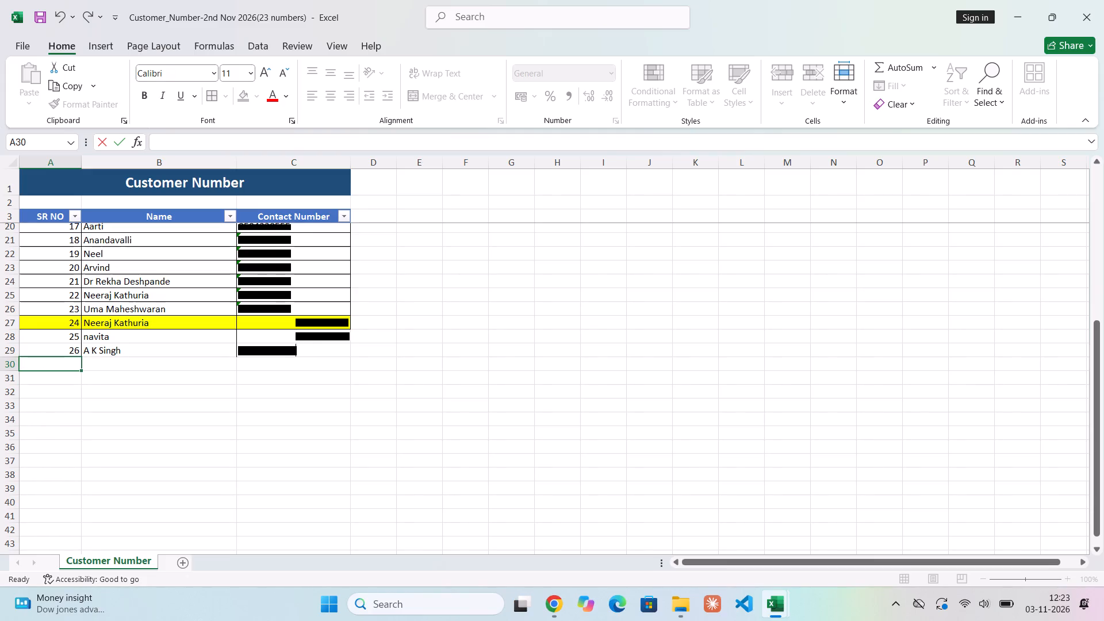
pyautogui.press('BackSpace')
pyautogui.click(337, 410)
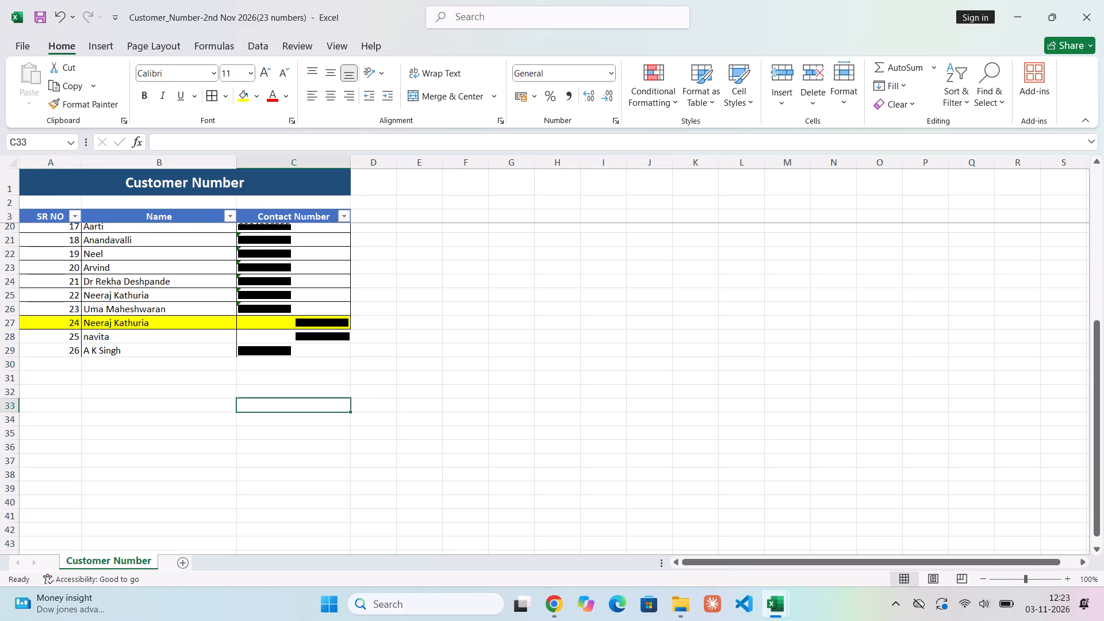
# Add a new customer entry in row 30 with the name Rajeshri and SR NO 27.
pyautogui.click(62, 369)
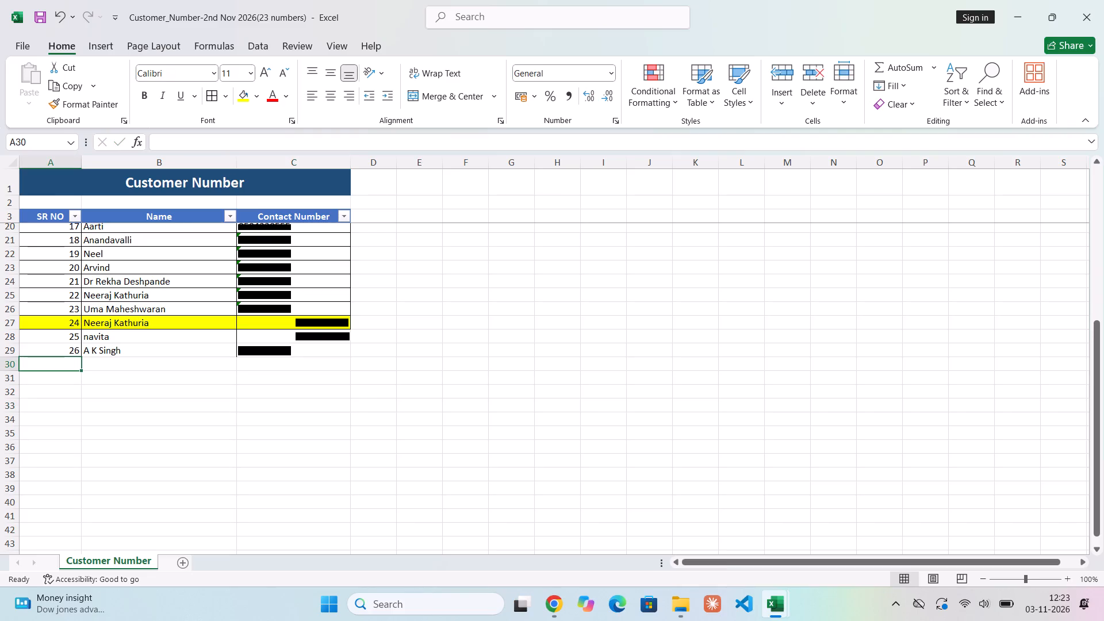
pyautogui.click(112, 367)
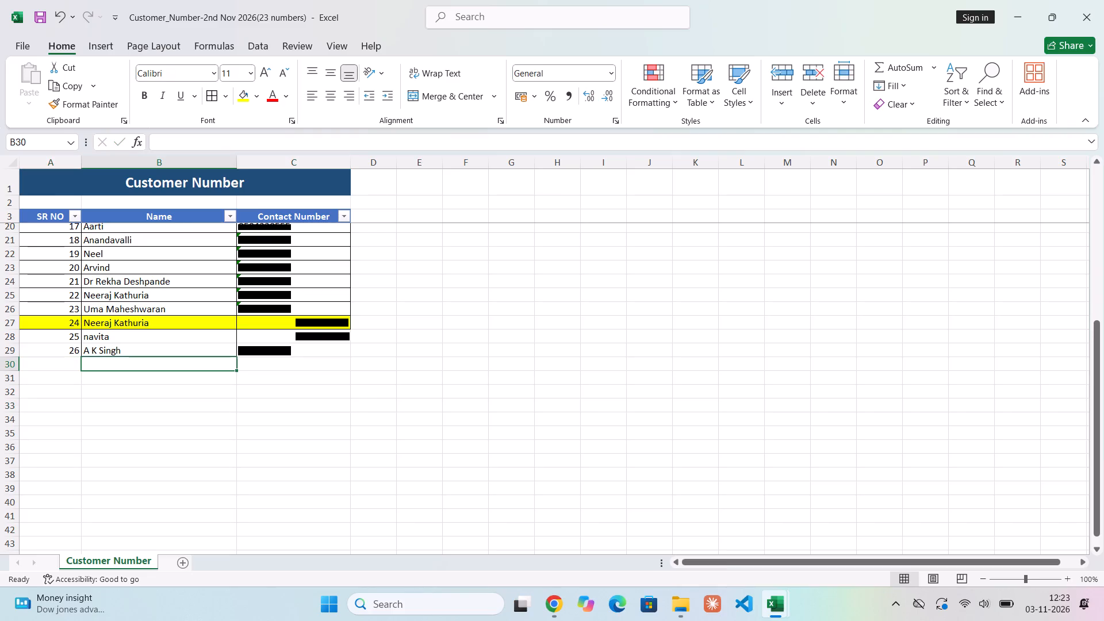
pyautogui.scroll(3, 112, 367)
pyautogui.scroll(-1, 112, 367)
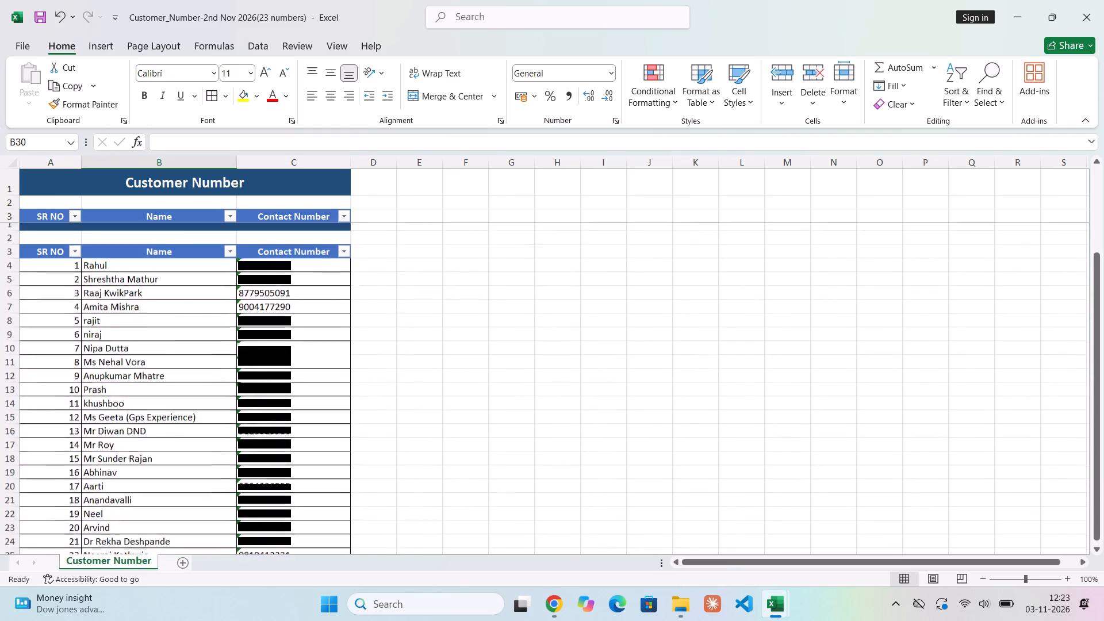
pyautogui.scroll(-1, 112, 367)
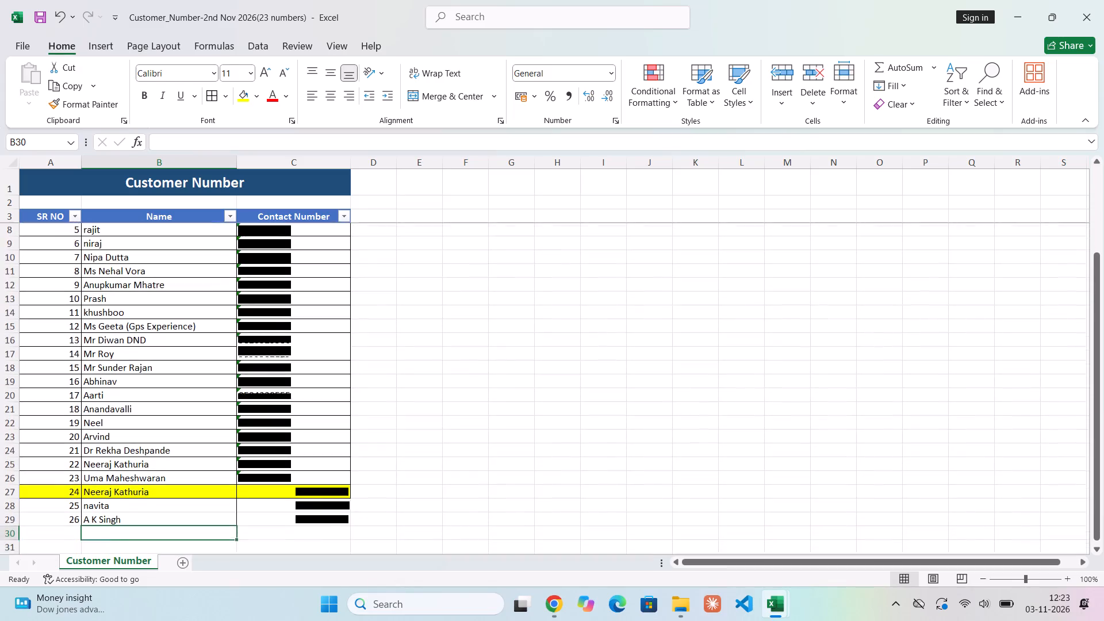
pyautogui.scroll(-2, 112, 367)
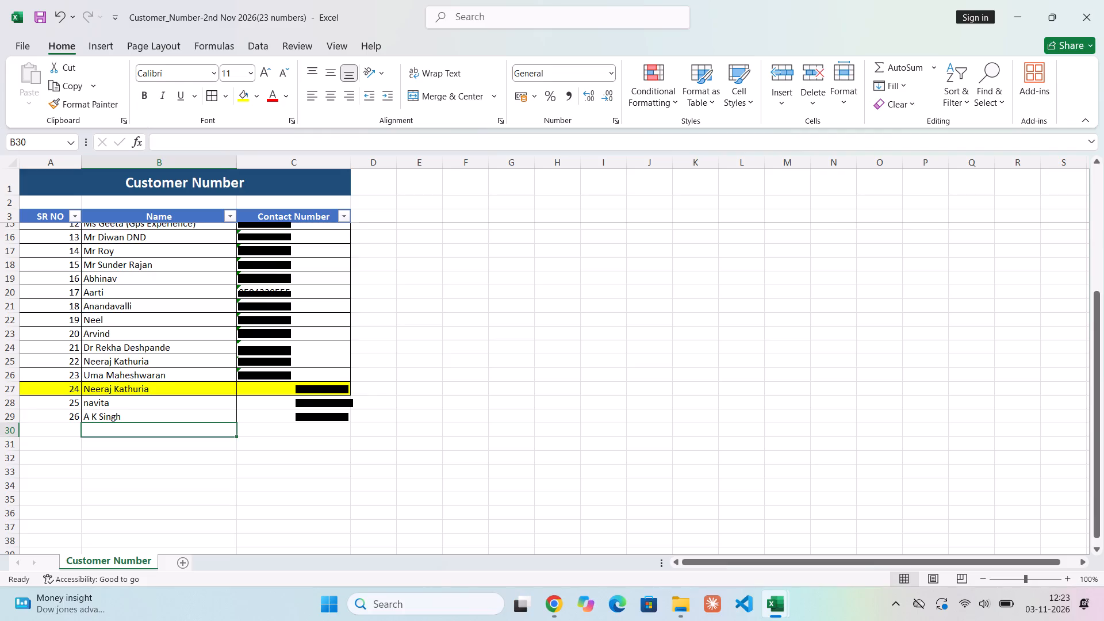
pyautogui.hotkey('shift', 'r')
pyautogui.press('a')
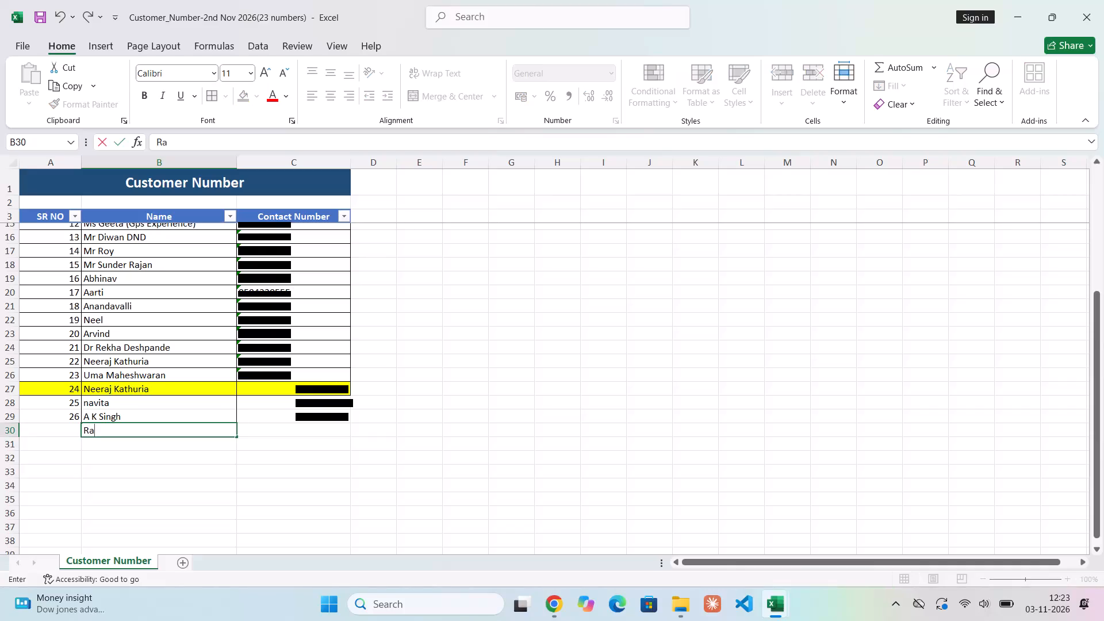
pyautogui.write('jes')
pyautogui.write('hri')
pyautogui.click(65, 430)
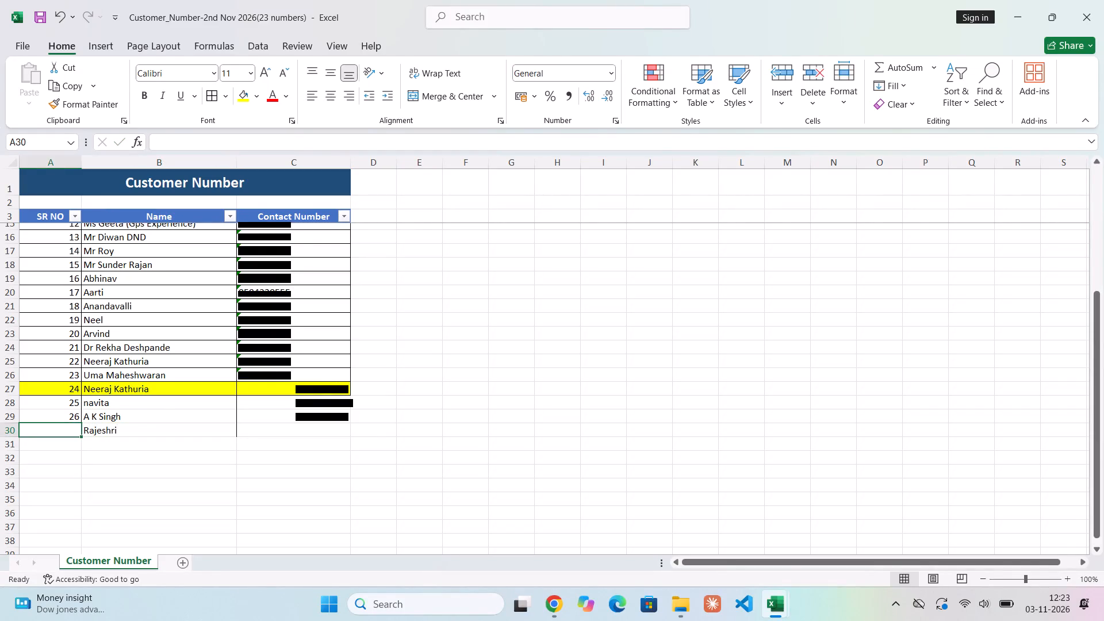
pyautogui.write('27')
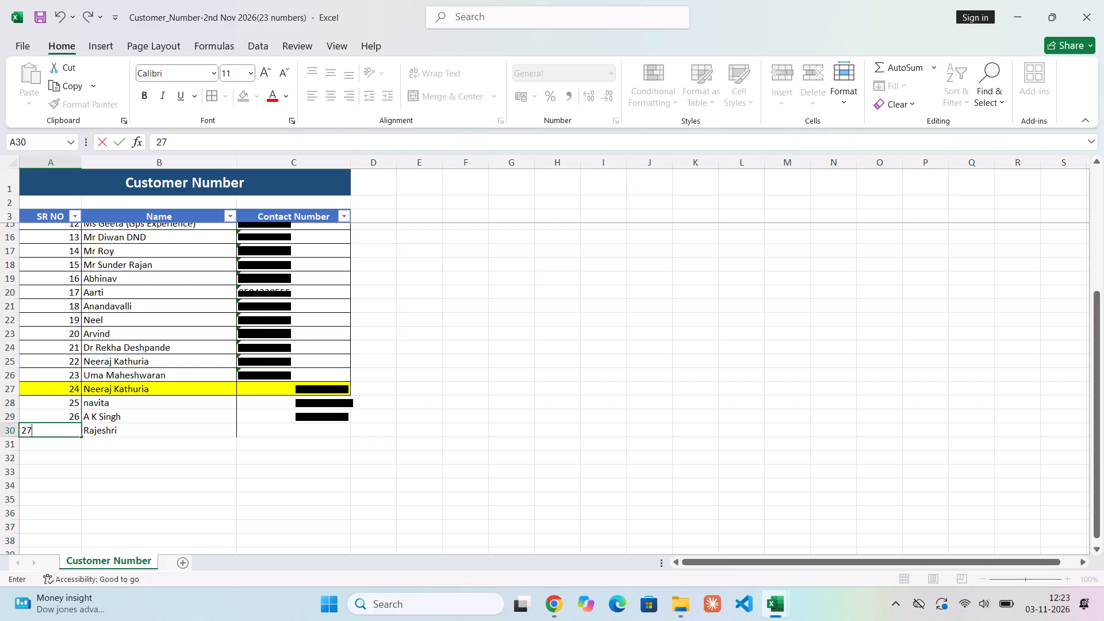
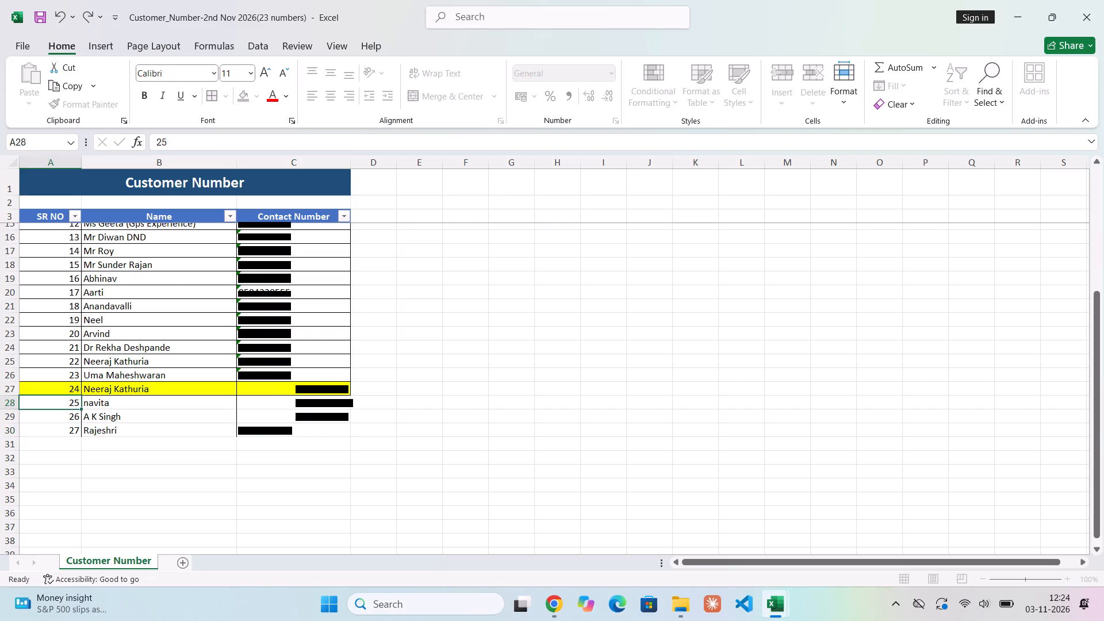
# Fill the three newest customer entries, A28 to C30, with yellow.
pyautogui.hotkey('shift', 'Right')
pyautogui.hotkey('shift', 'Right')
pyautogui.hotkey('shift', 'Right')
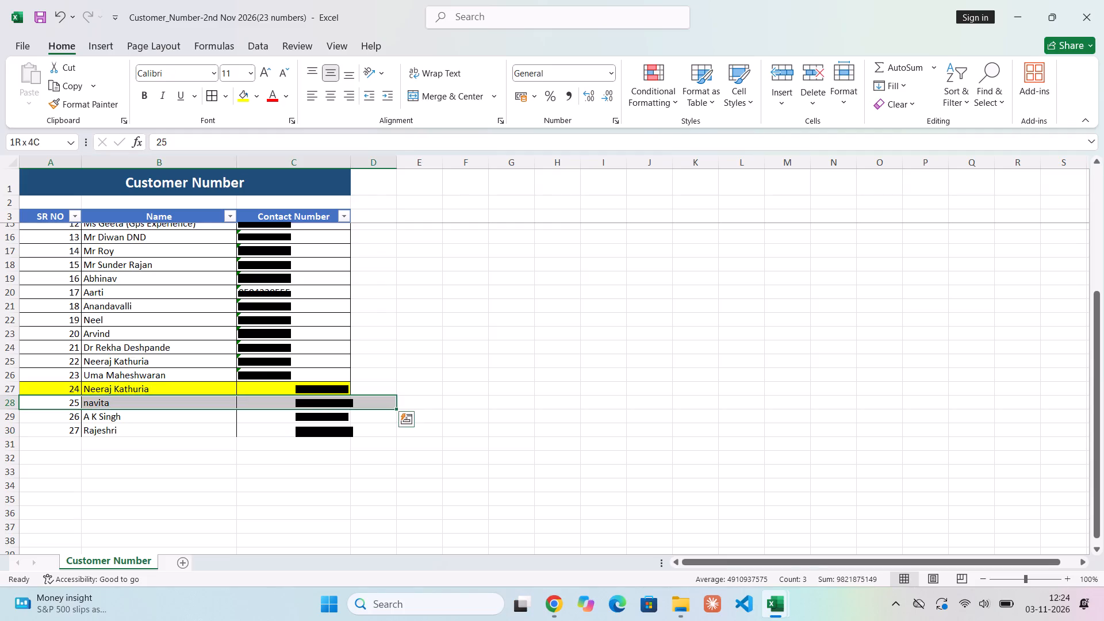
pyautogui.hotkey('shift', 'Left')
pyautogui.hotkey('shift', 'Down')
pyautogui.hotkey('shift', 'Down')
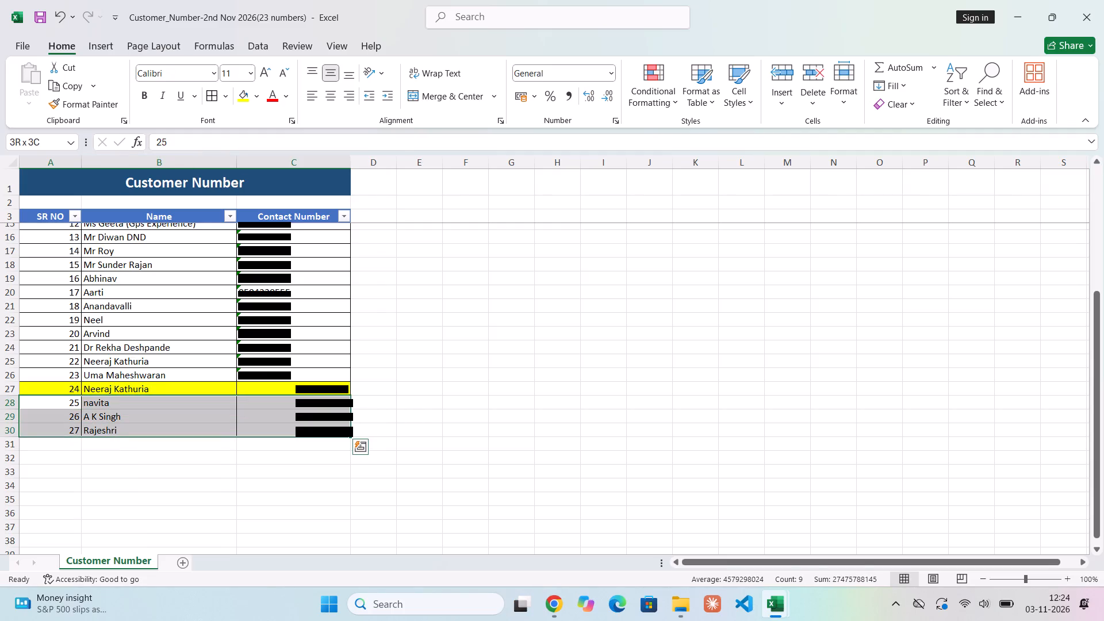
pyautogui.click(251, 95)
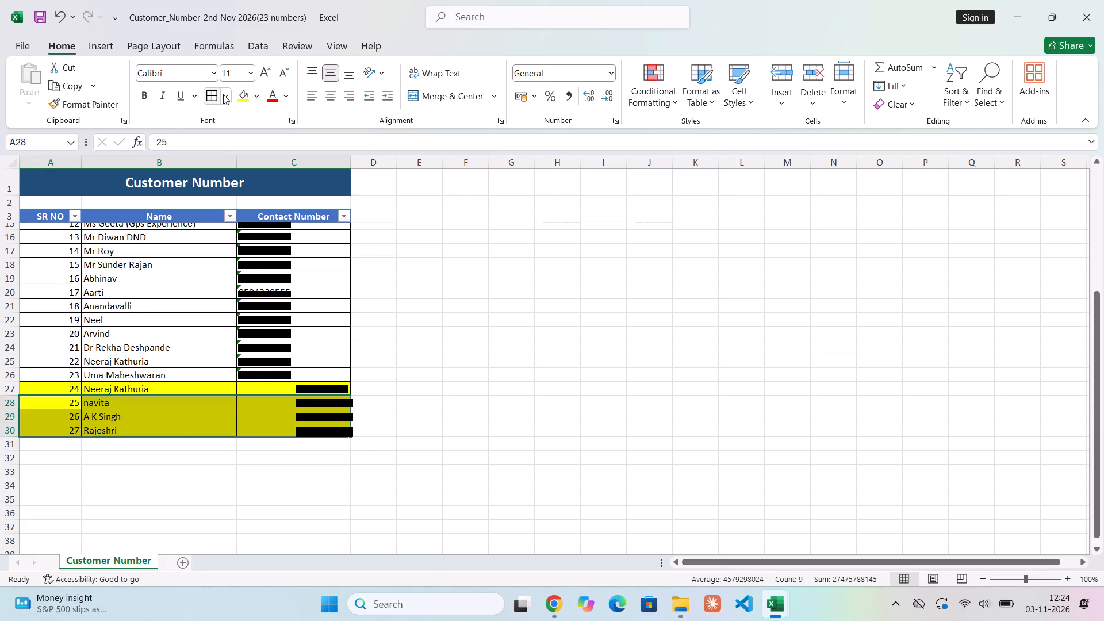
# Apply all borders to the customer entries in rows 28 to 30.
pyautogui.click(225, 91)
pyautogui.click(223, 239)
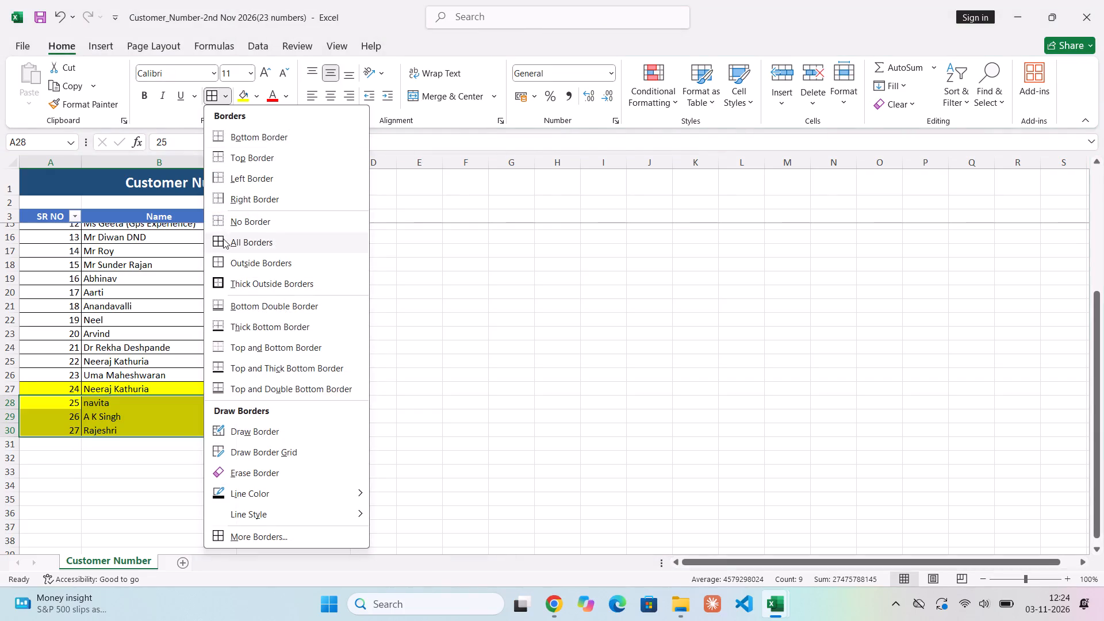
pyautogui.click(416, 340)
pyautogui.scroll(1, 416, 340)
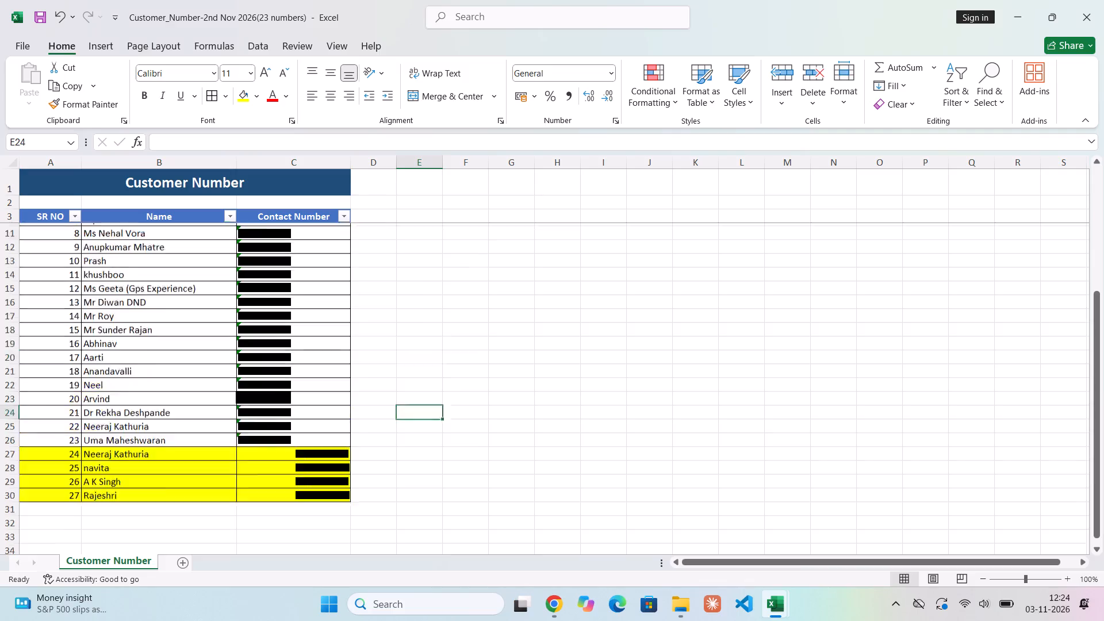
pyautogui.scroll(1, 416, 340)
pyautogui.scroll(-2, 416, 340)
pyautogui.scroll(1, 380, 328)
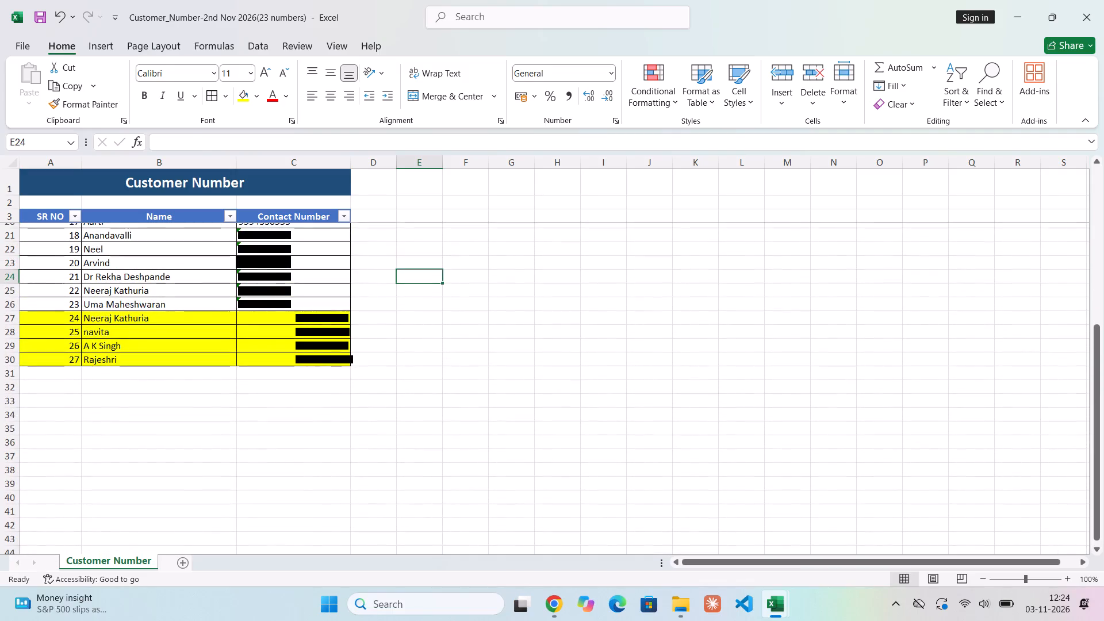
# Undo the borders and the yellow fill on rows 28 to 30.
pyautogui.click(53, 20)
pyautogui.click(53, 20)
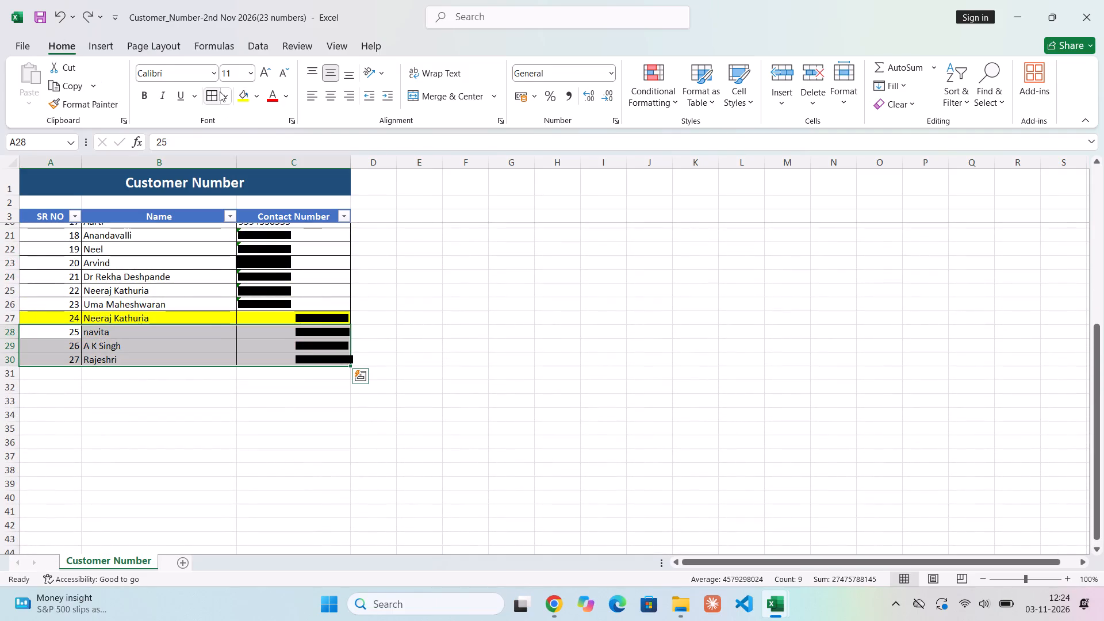
# Apply all borders to the entries for SR NO 25 to 27, cells A28 to C30, without any fill.
pyautogui.moveTo(222, 93); pyautogui.dragTo(228, 236)
pyautogui.click(228, 236)
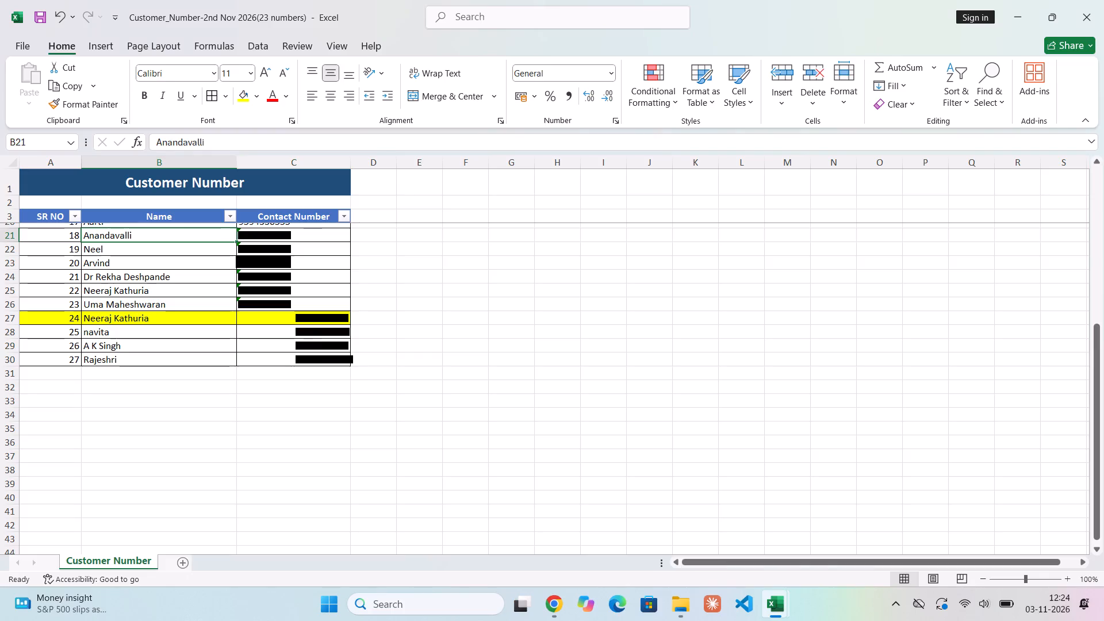
pyautogui.click(371, 319)
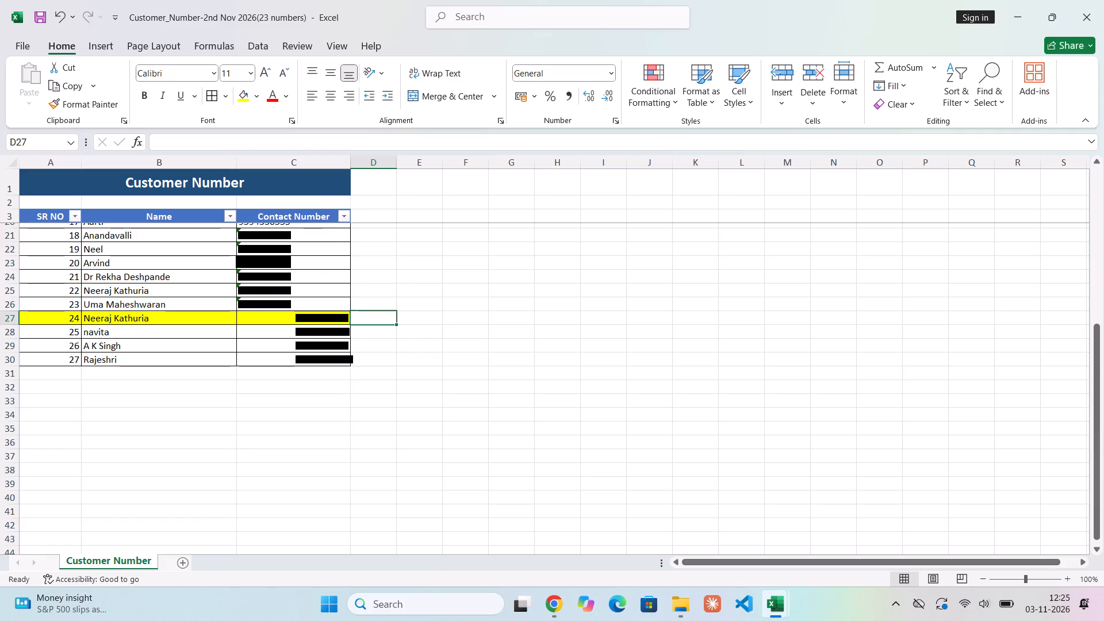
# Review the full customer list from the first entry through the new entries with SR NO 24 to 27.
pyautogui.click(204, 456)
pyautogui.scroll(4, 204, 456)
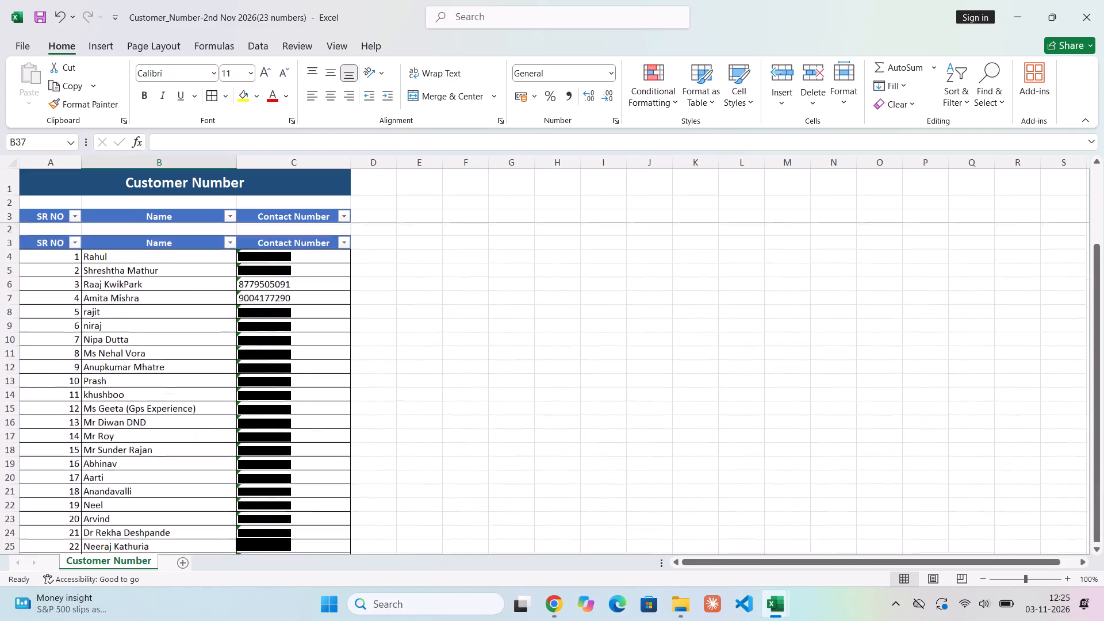
pyautogui.scroll(-1, 204, 456)
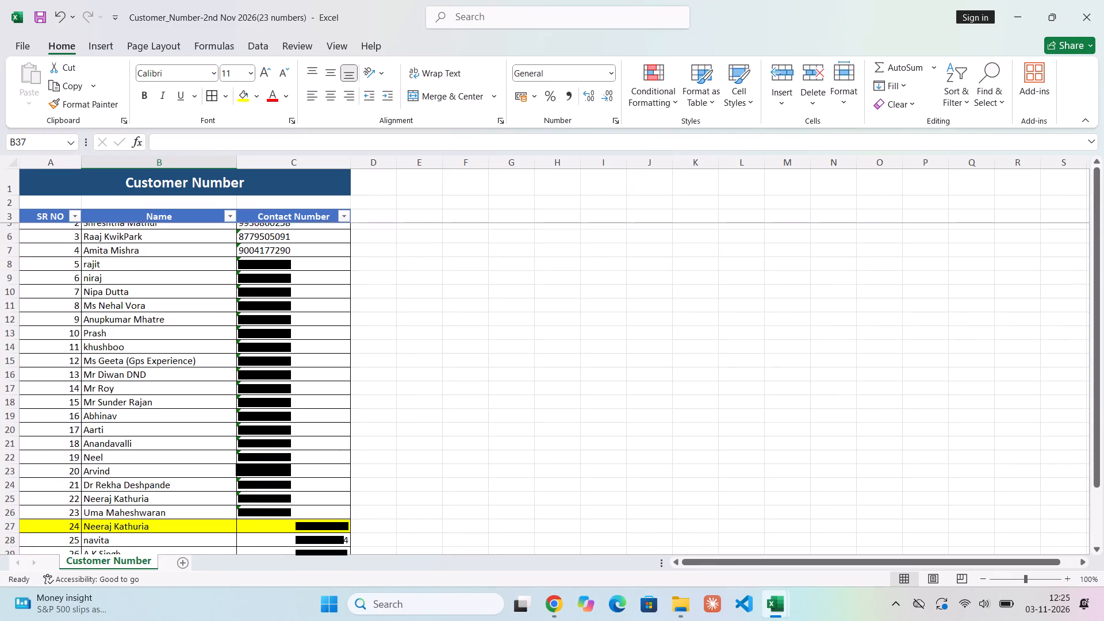
pyautogui.scroll(-2, 204, 456)
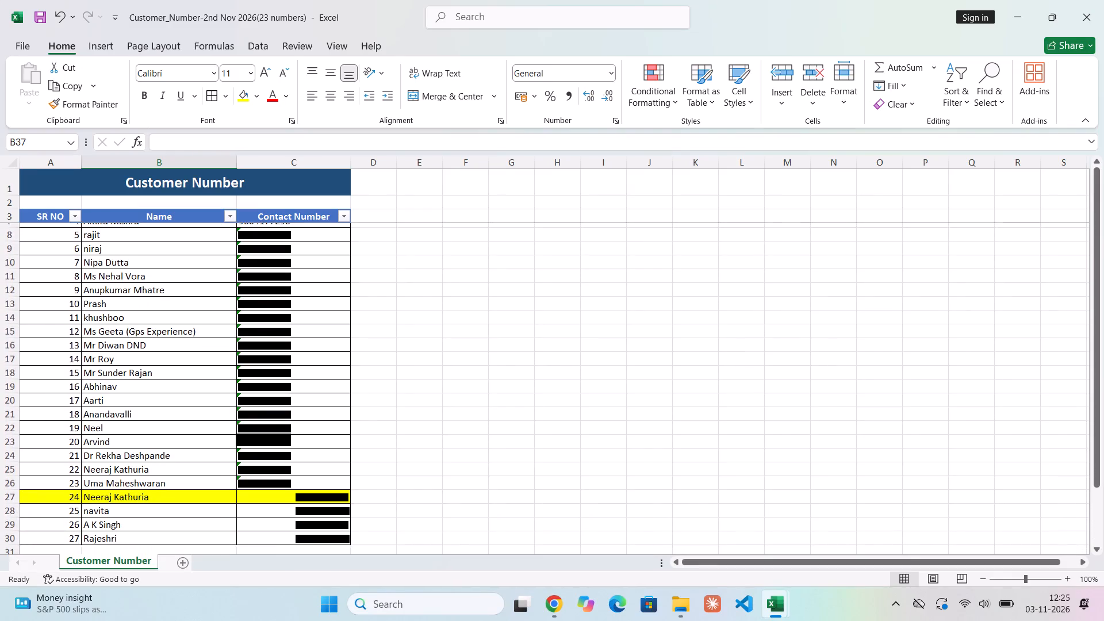
pyautogui.scroll(-1, 204, 456)
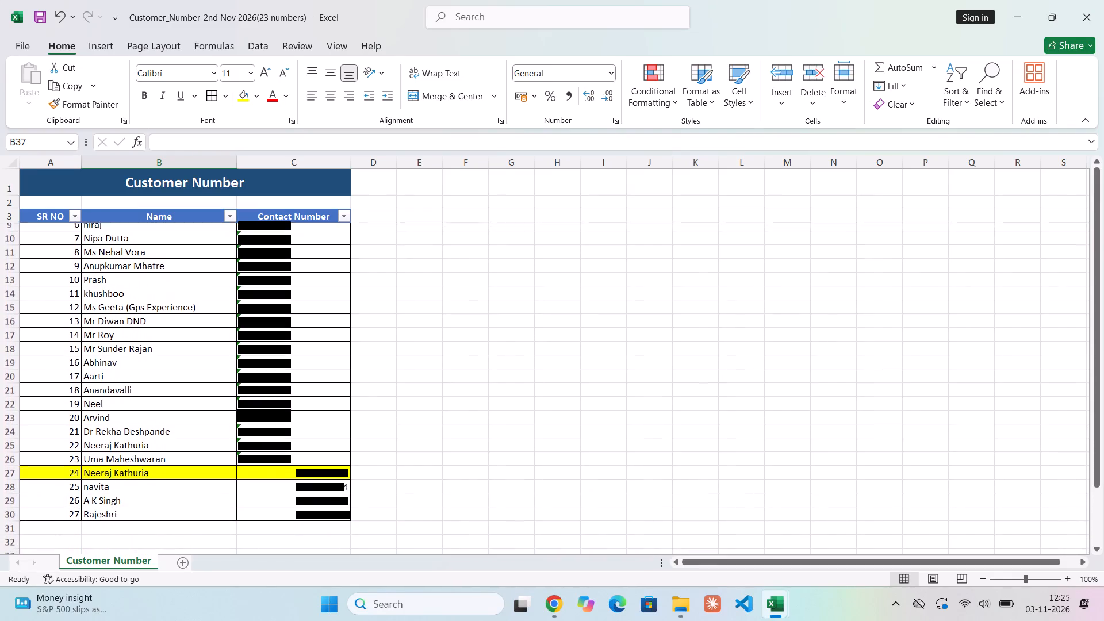
pyautogui.scroll(-1, 204, 456)
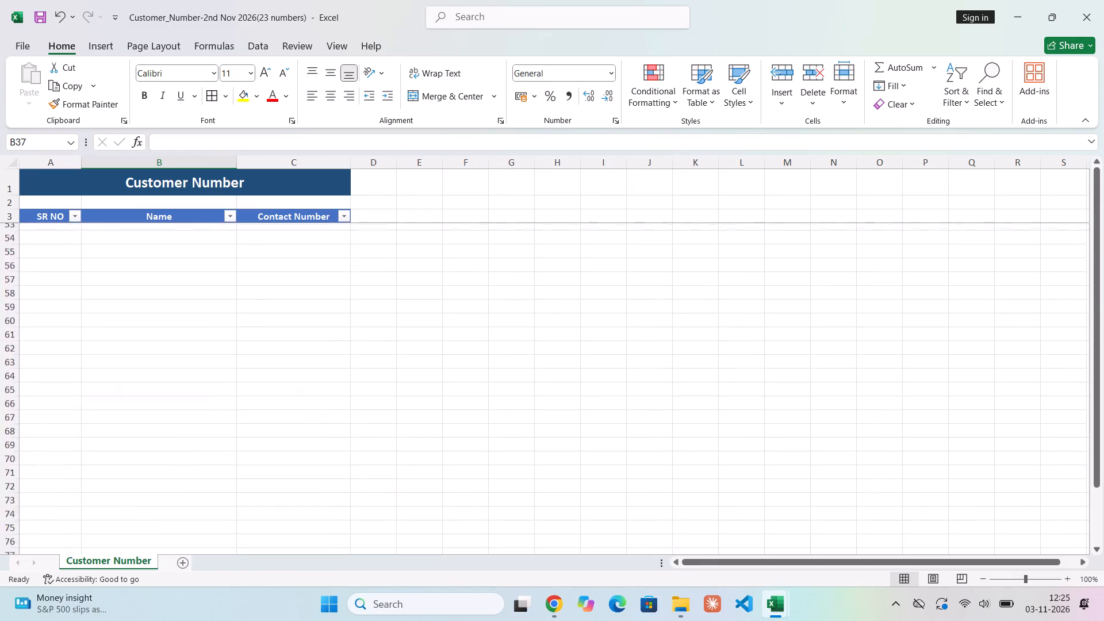
pyautogui.scroll(-1, 204, 456)
pyautogui.scroll(4, 204, 456)
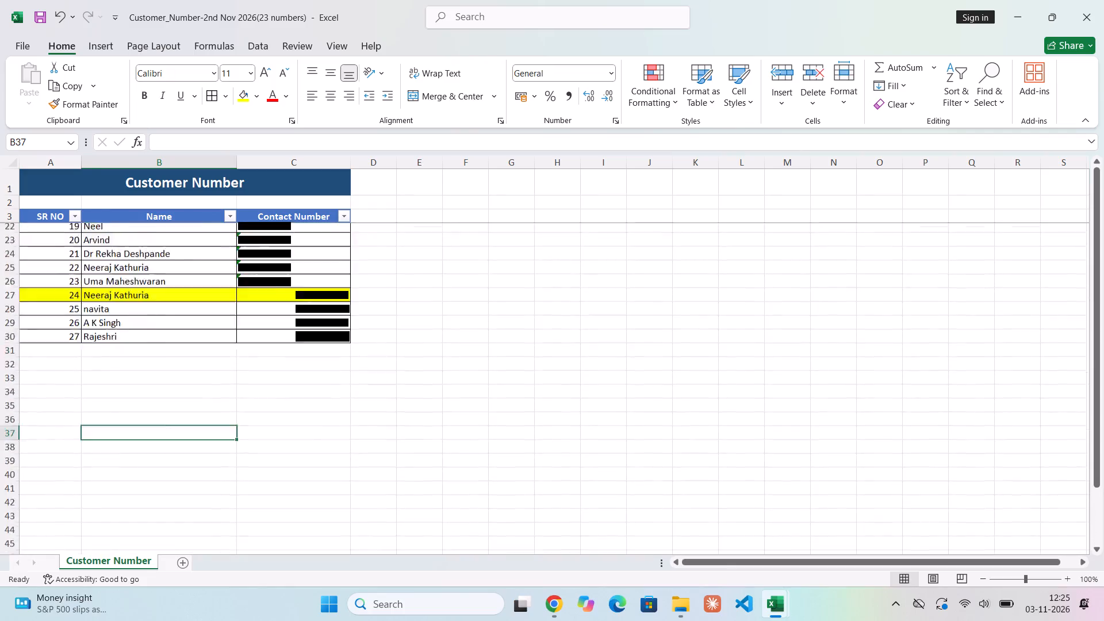
pyautogui.scroll(-2, 204, 456)
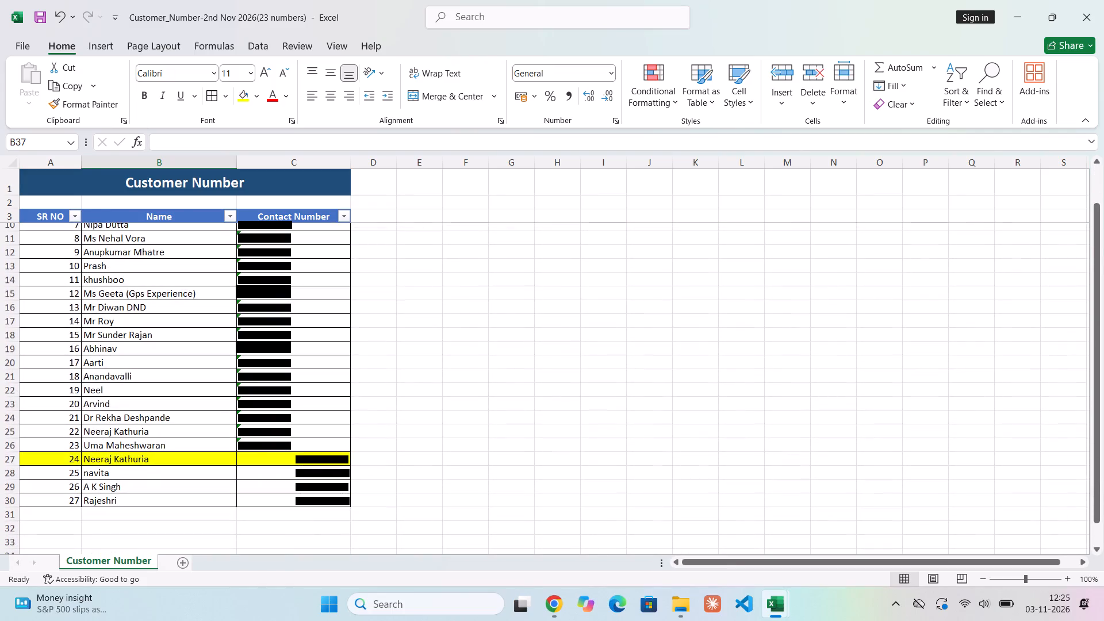
pyautogui.scroll(-1, 204, 456)
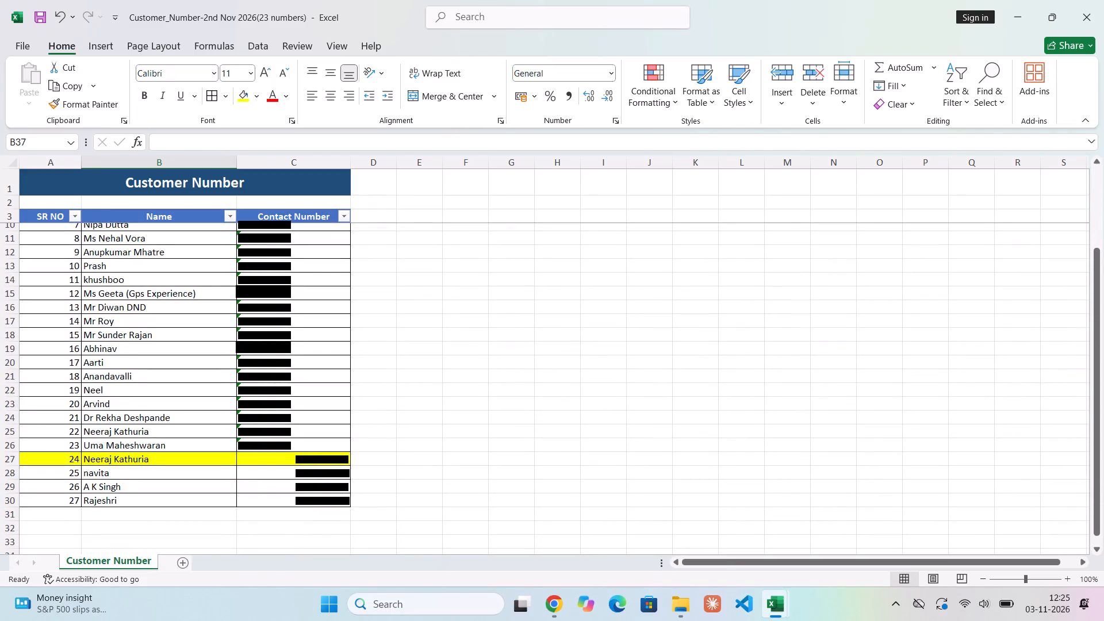
# Save the 2nd Nov 2026 customer number workbook.
pyautogui.click(41, 16)
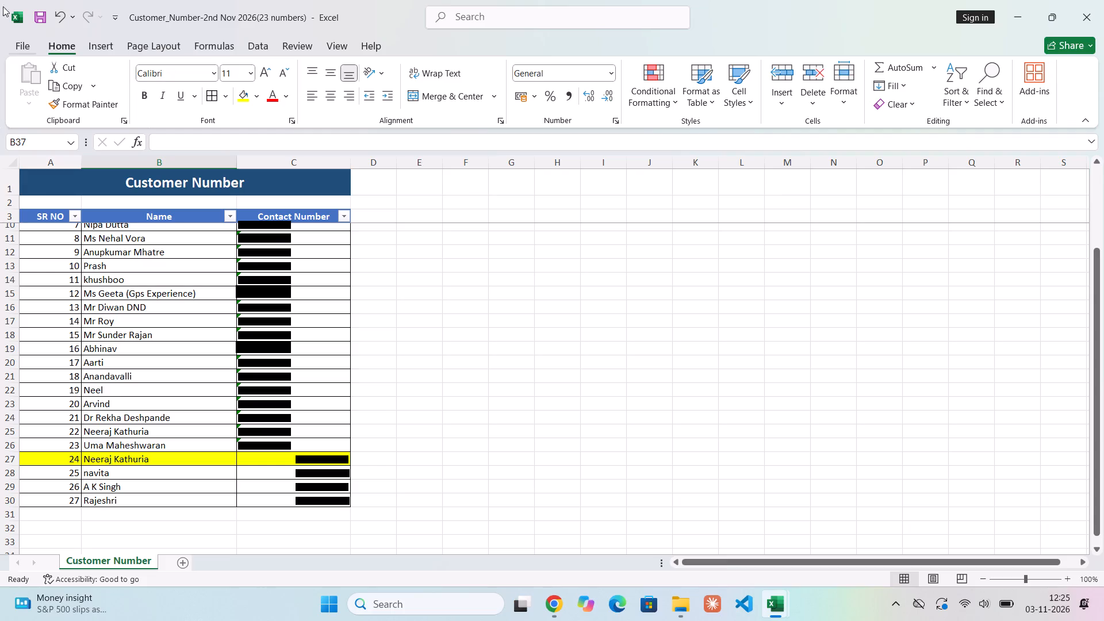
pyautogui.click(36, 18)
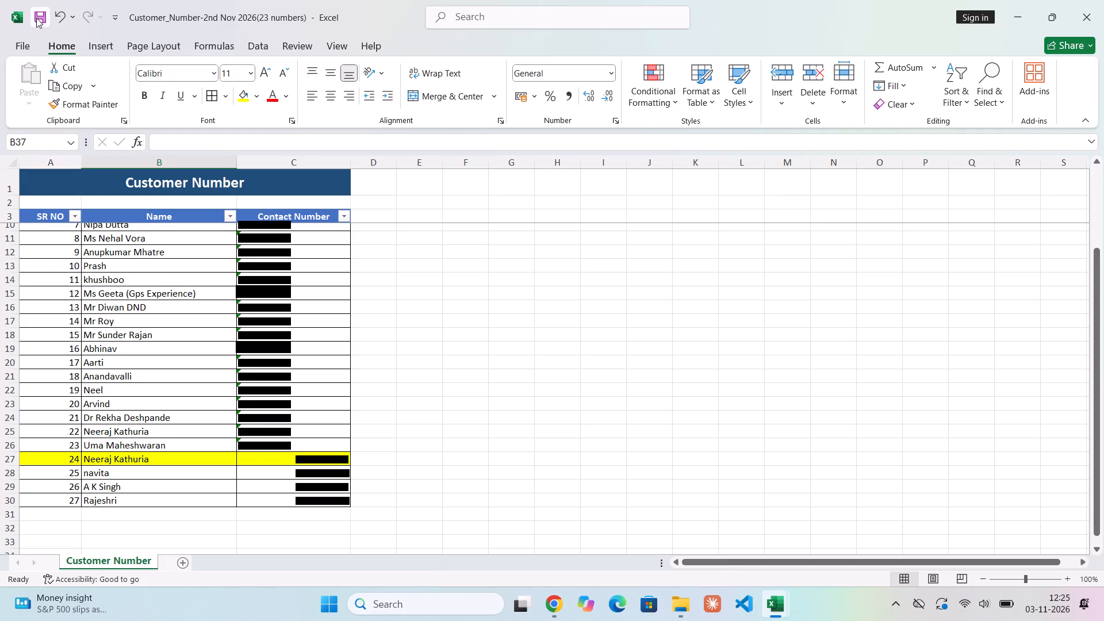
pyautogui.click(36, 18)
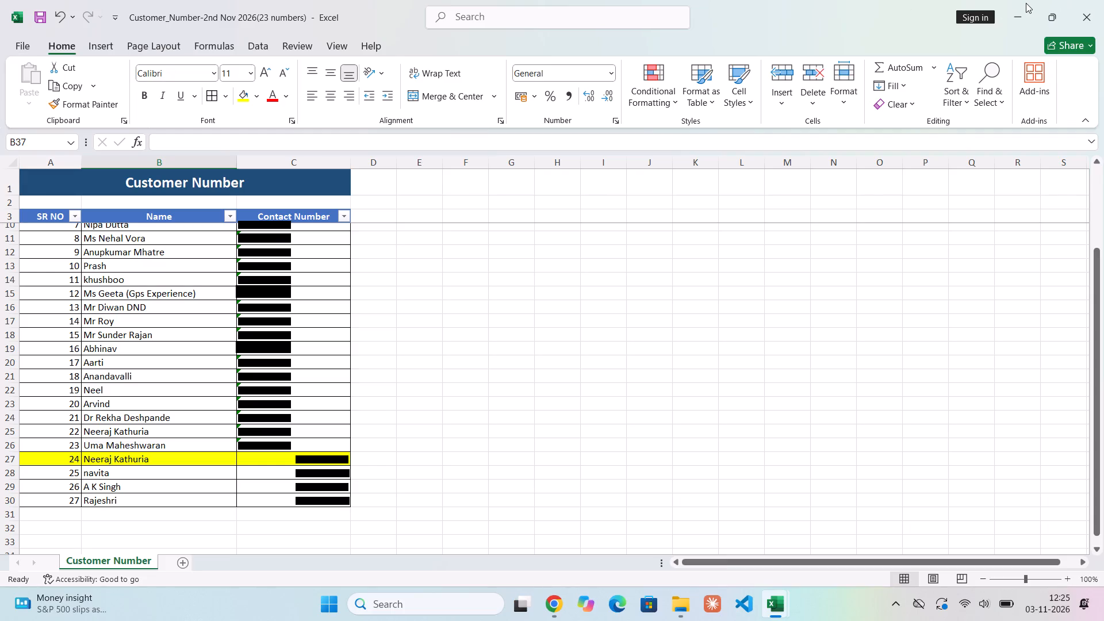
# Minimize the 2nd Nov and drivers list workbooks and open the workbook Customer Number - 1st Nov 26 (72 number).
pyautogui.click(1026, 3)
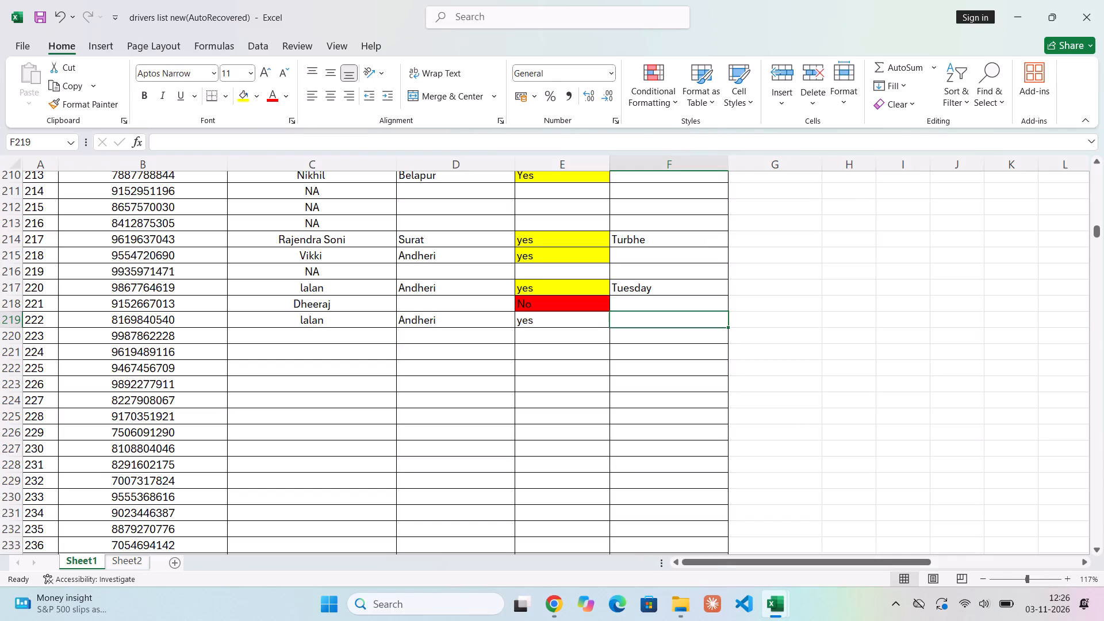
pyautogui.scroll(1, 213, 367)
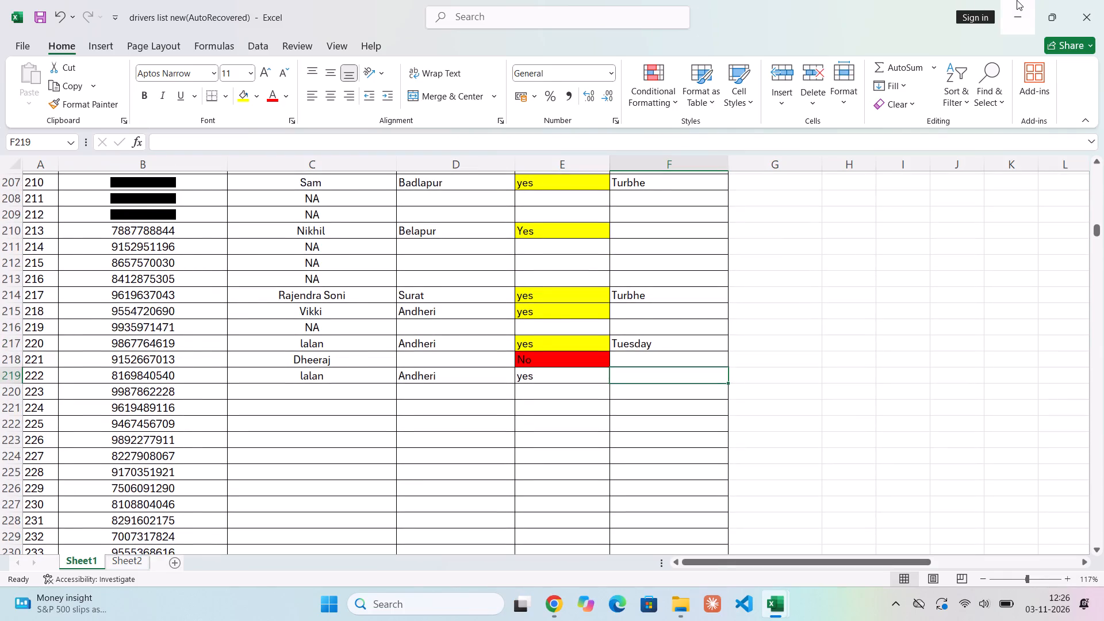
pyautogui.click(1017, 0)
pyautogui.doubleClick(420, 465)
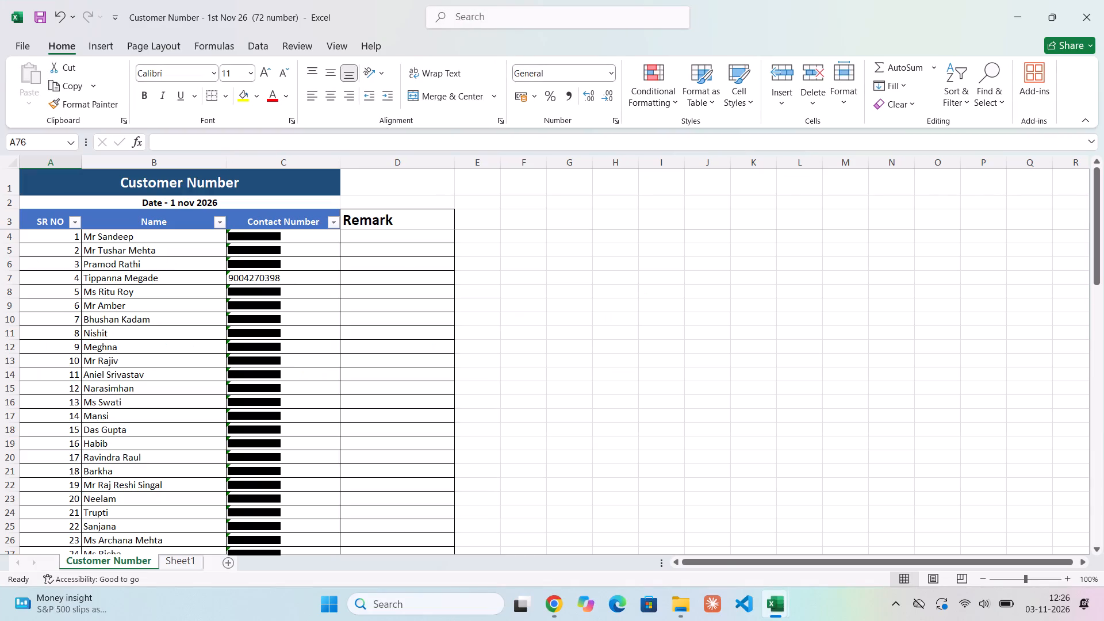
# Select the first empty SR NO cell, A76, below the last entry in the 1 Nov 2026 customer list.
pyautogui.scroll(-5, 300, 416)
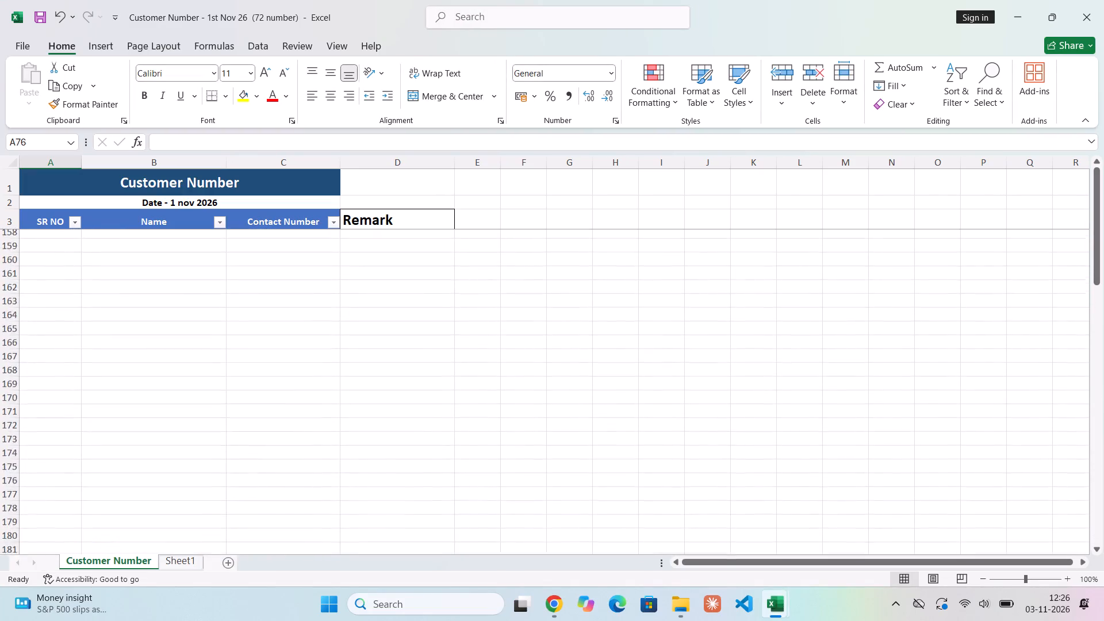
pyautogui.scroll(-1, 300, 416)
pyautogui.scroll(4, 300, 416)
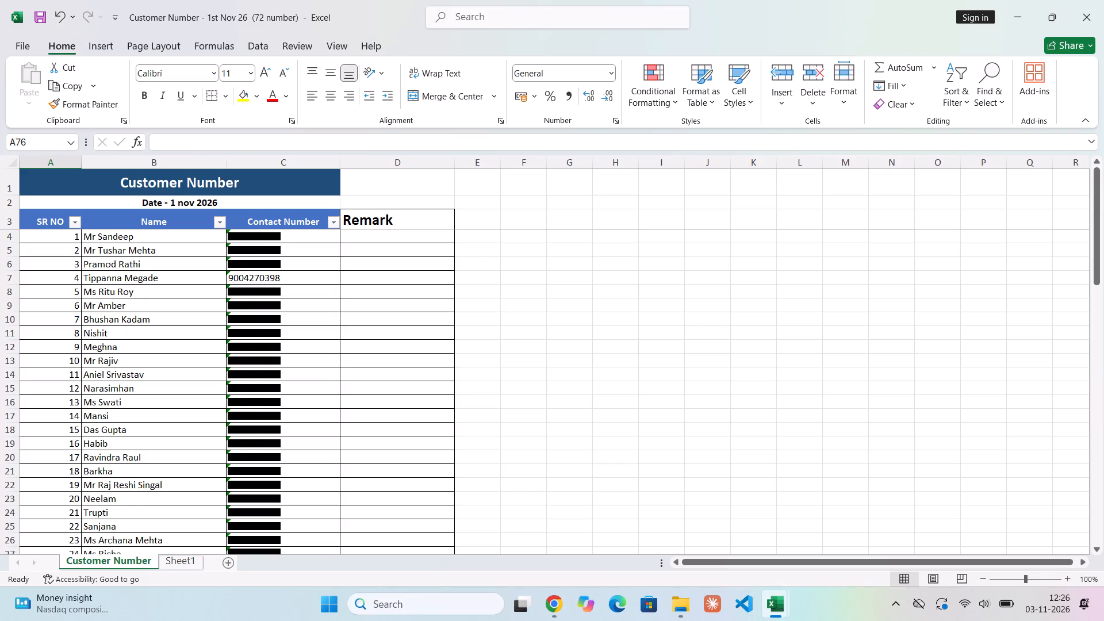
pyautogui.scroll(-4, 300, 416)
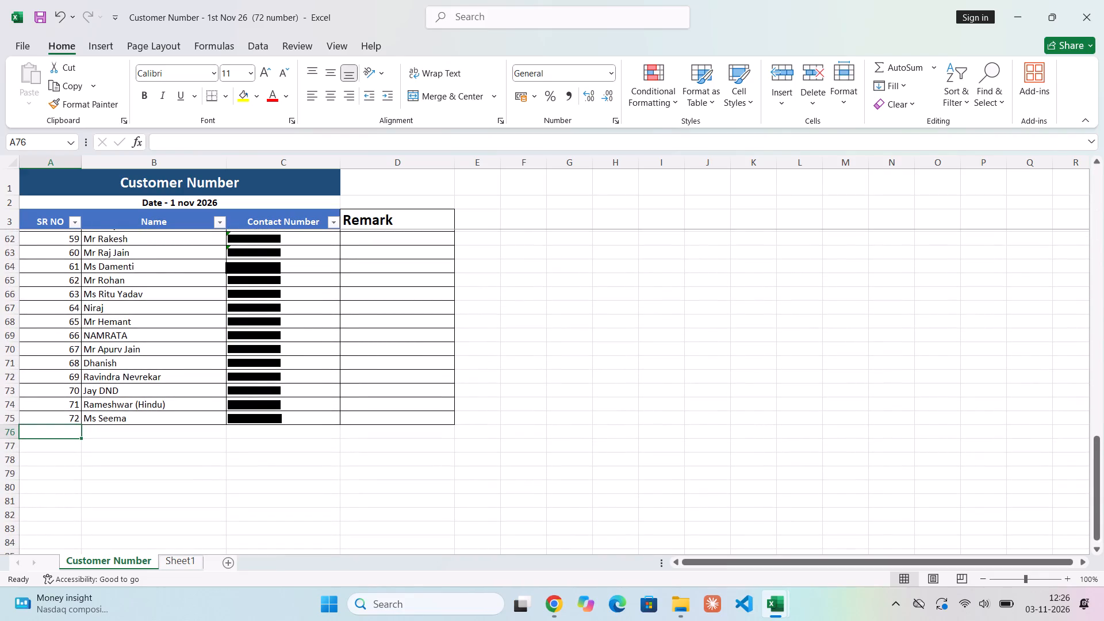
pyautogui.click(72, 433)
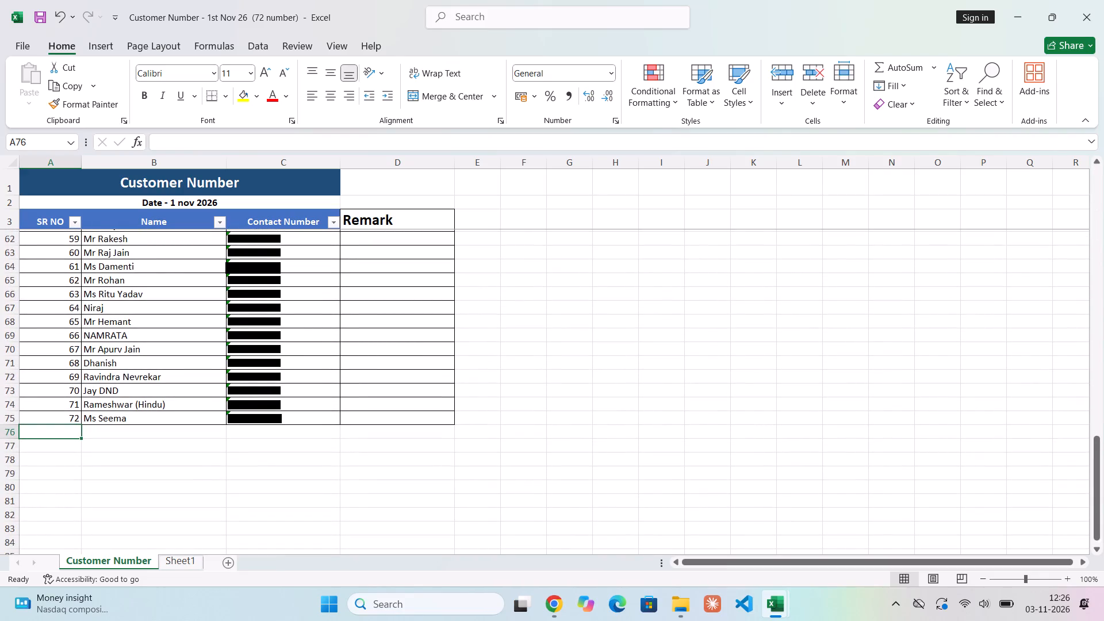
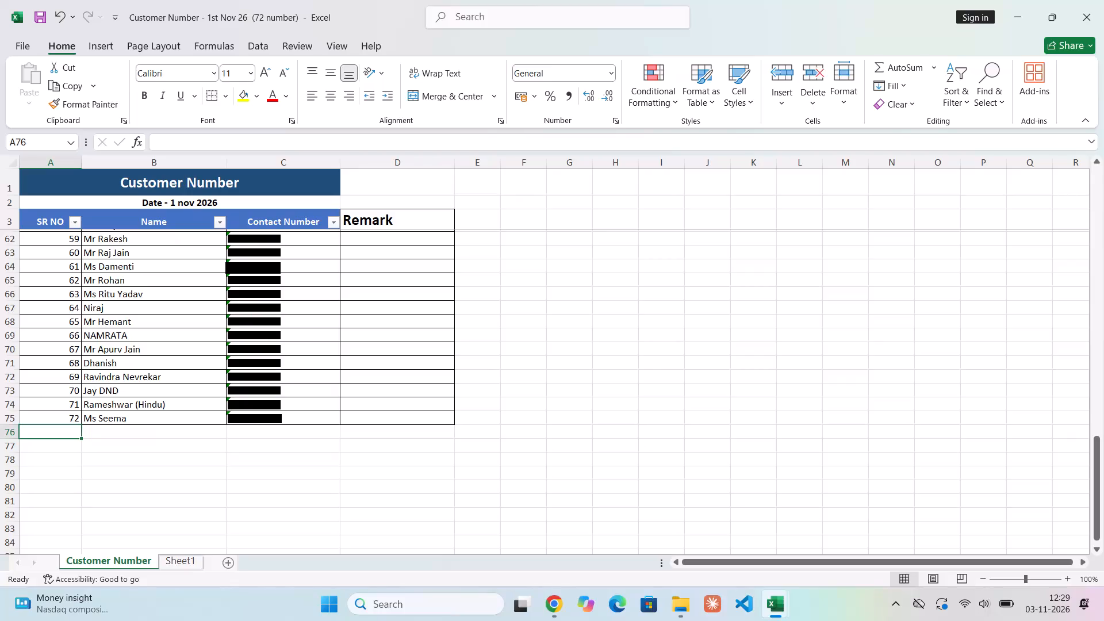
# Review the 1 Nov 2026 customer list from the last entry back up to SR NO 1.
pyautogui.scroll(1, 153, 620)
pyautogui.scroll(13, 270, 393)
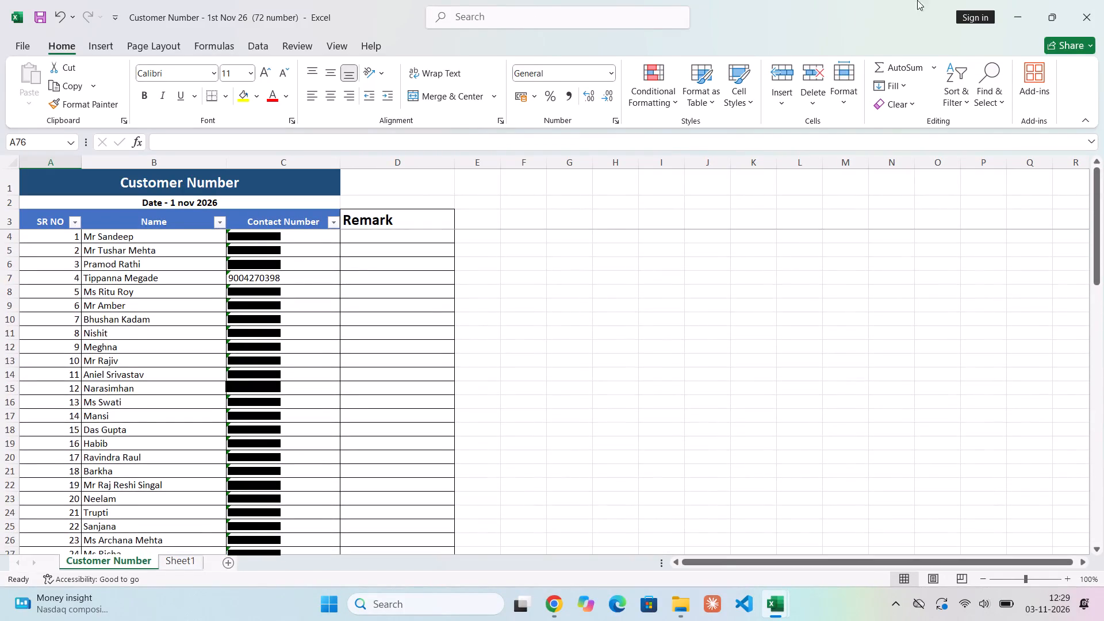
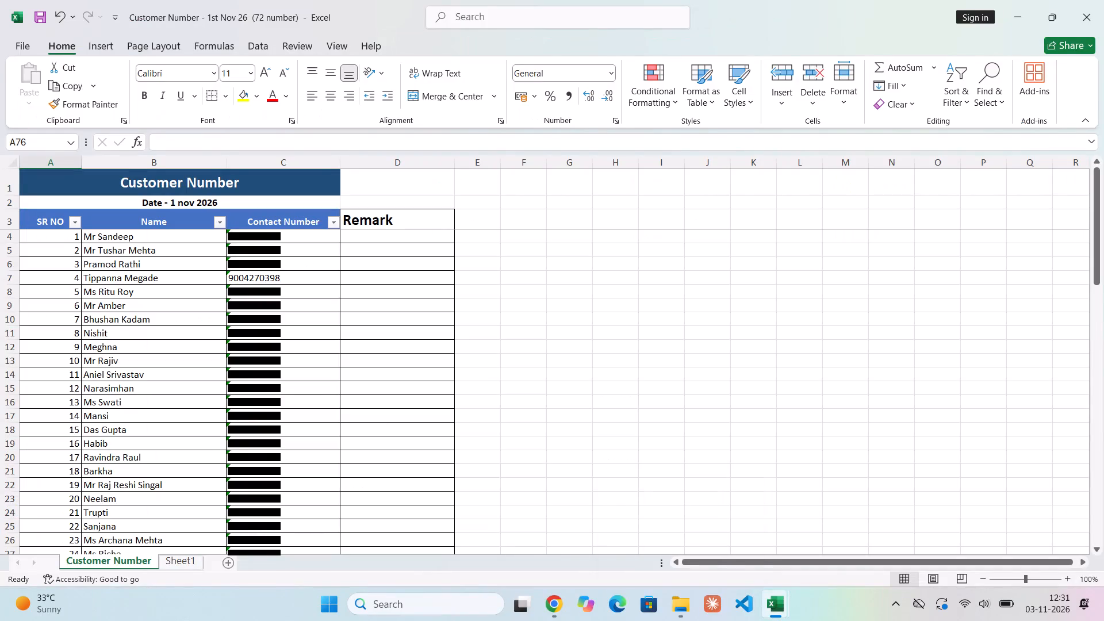
# Close the Customer Number - 1st Nov 26 (72 number) workbook.
pyautogui.click(1103, 0)
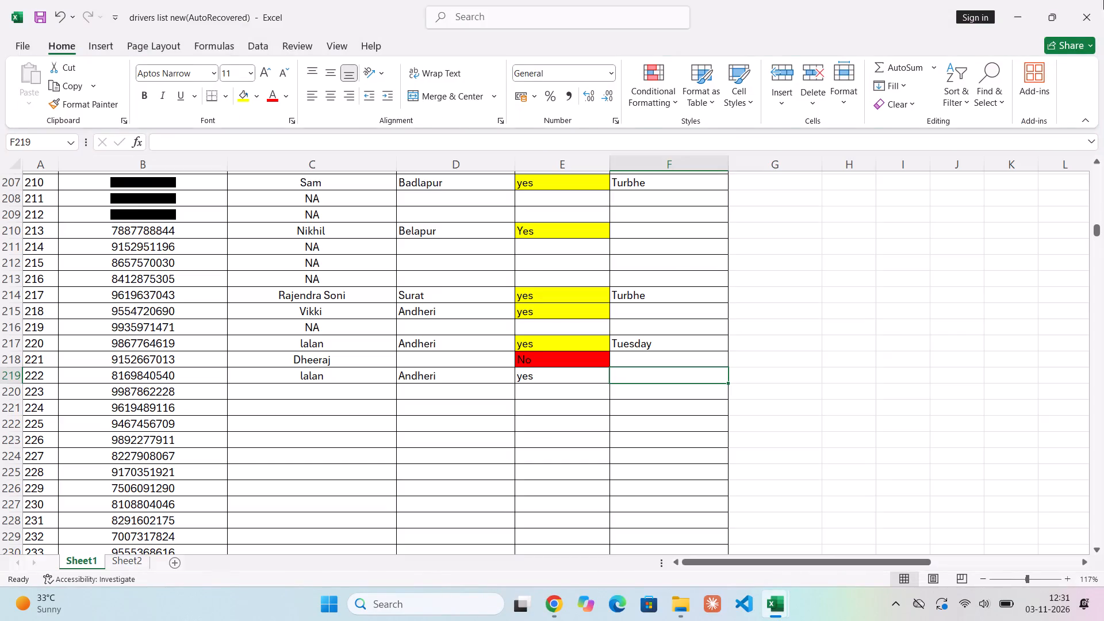
# Close the drivers list new(AutoRecovered) workbook, saving its changes.
pyautogui.click(648, 371)
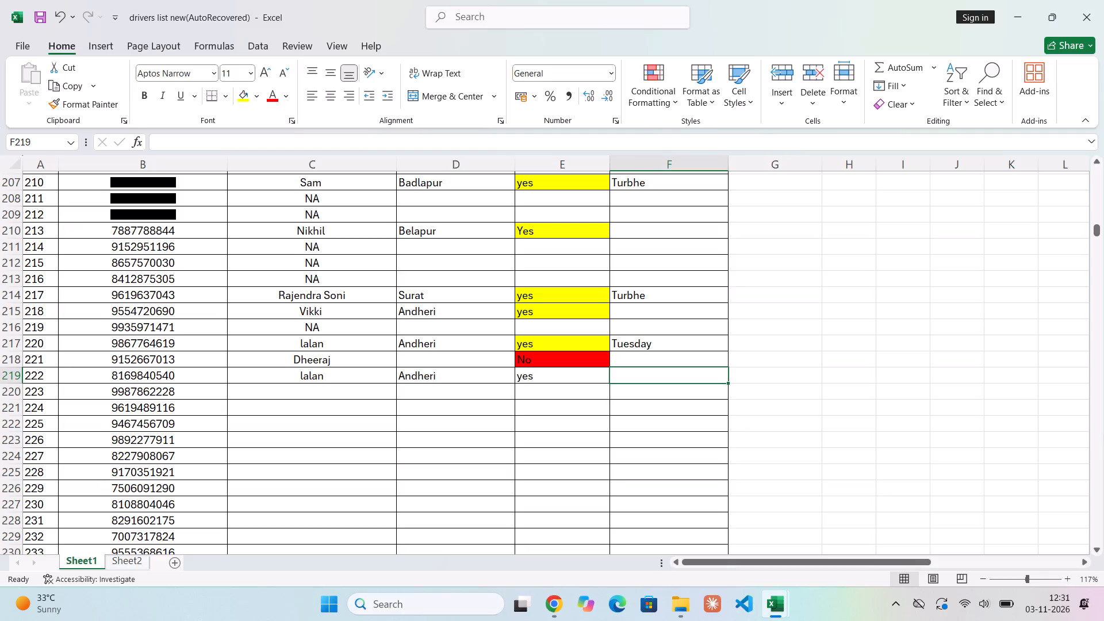
pyautogui.click(1103, 0)
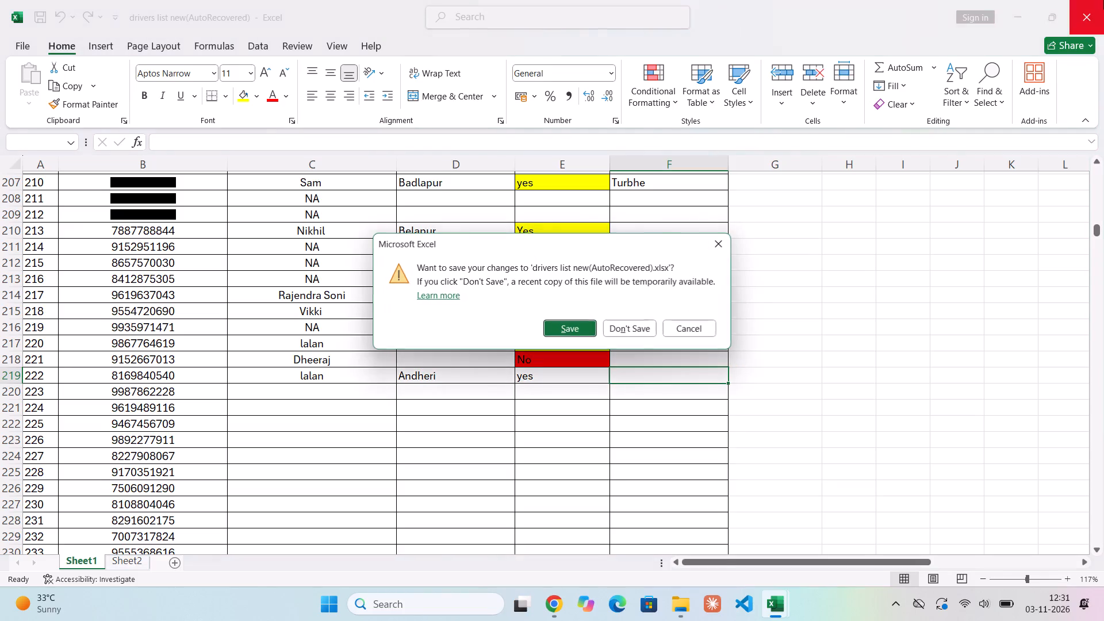
pyautogui.click(571, 323)
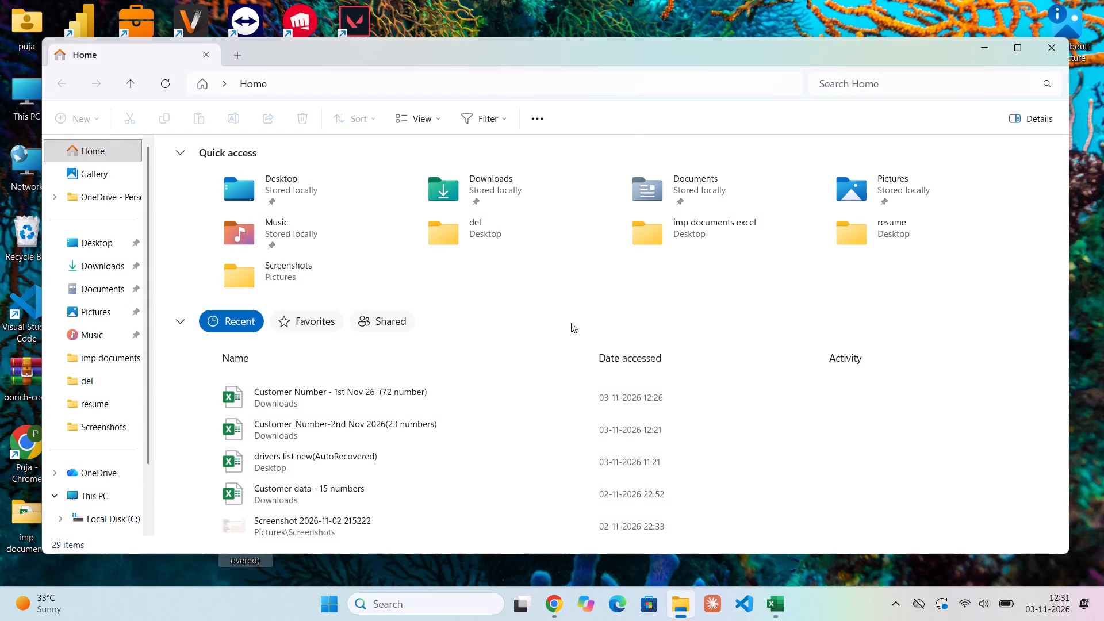
# Close the open File Explorer window to return to the desktop.
pyautogui.click(1053, 57)
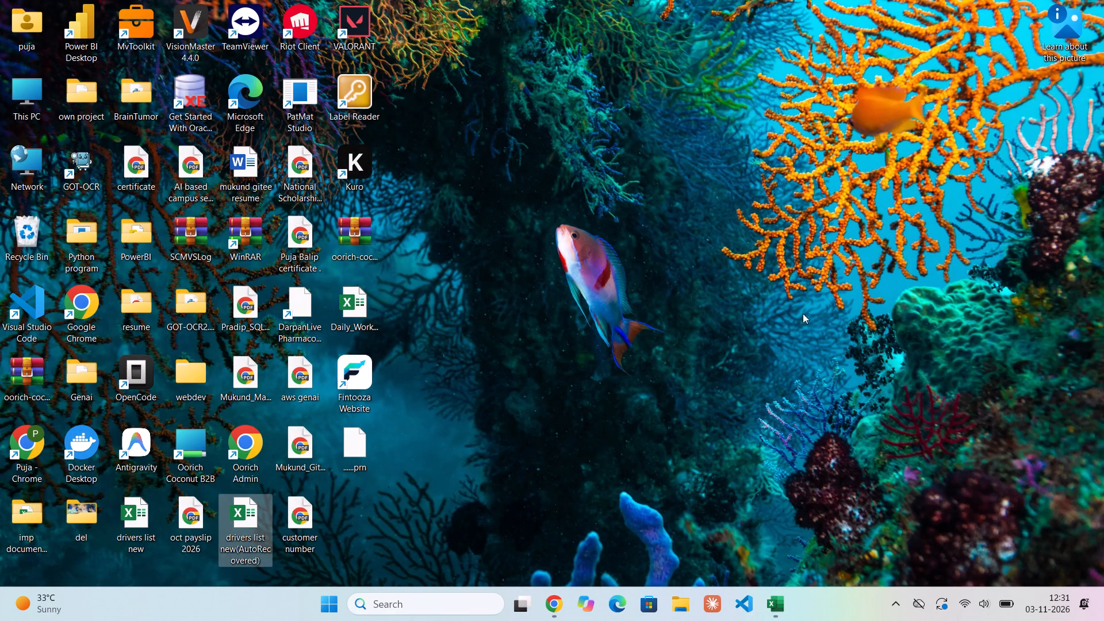